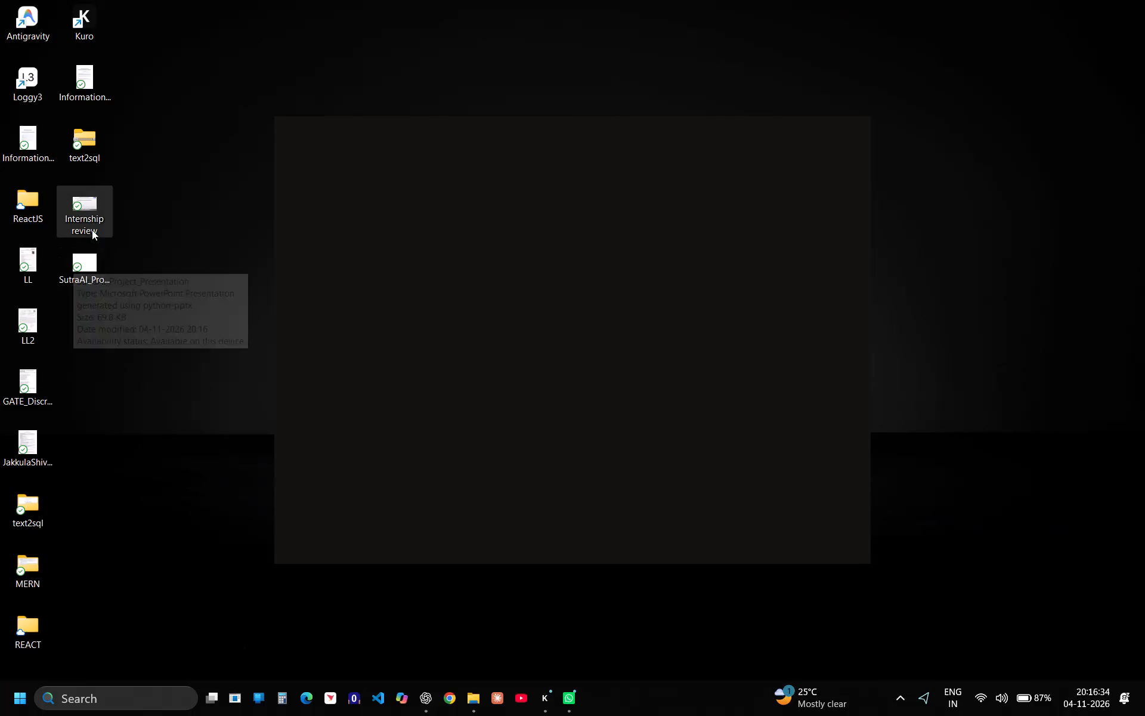
Open the downloaded SutraAI_Project_Presentation file from the Desktop in PowerPoint.
double_click(96, 274)
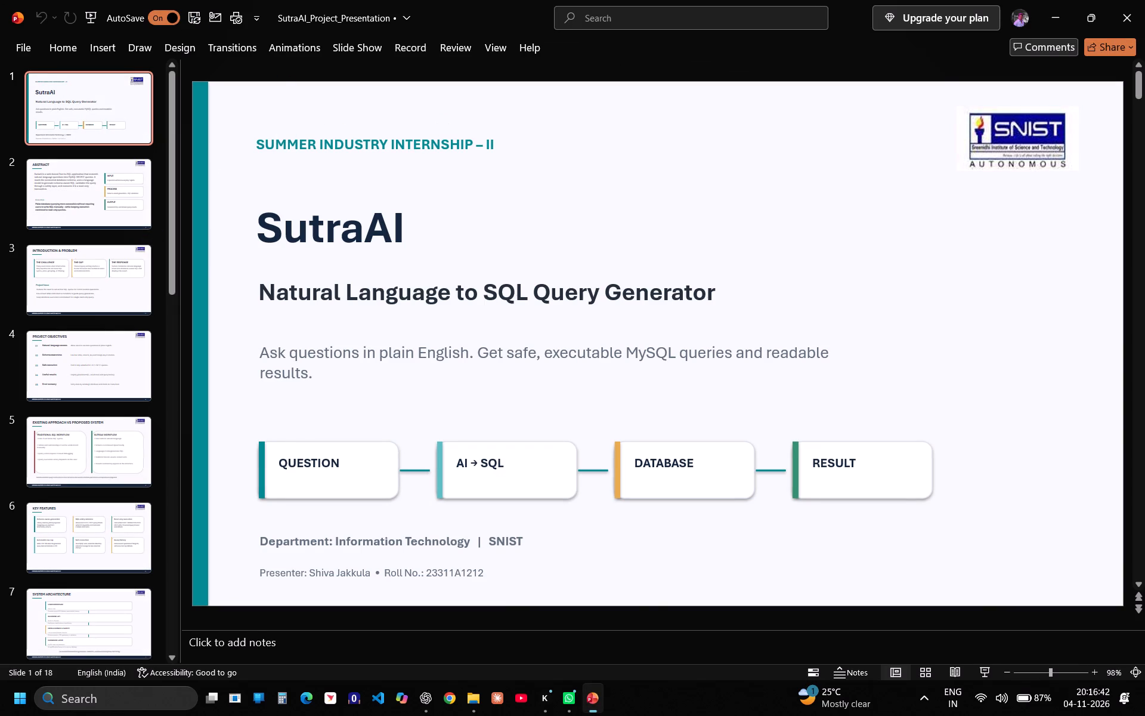
Collapse the speaker notes area beneath the title slide.
drag(654, 631, 648, 692)
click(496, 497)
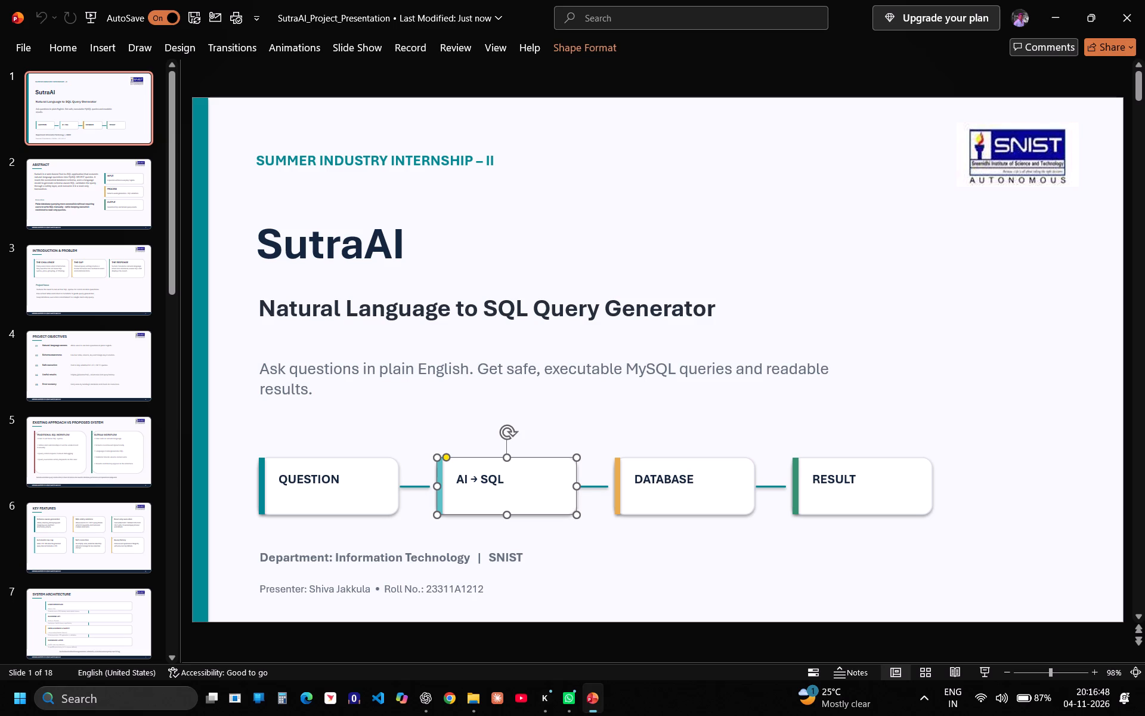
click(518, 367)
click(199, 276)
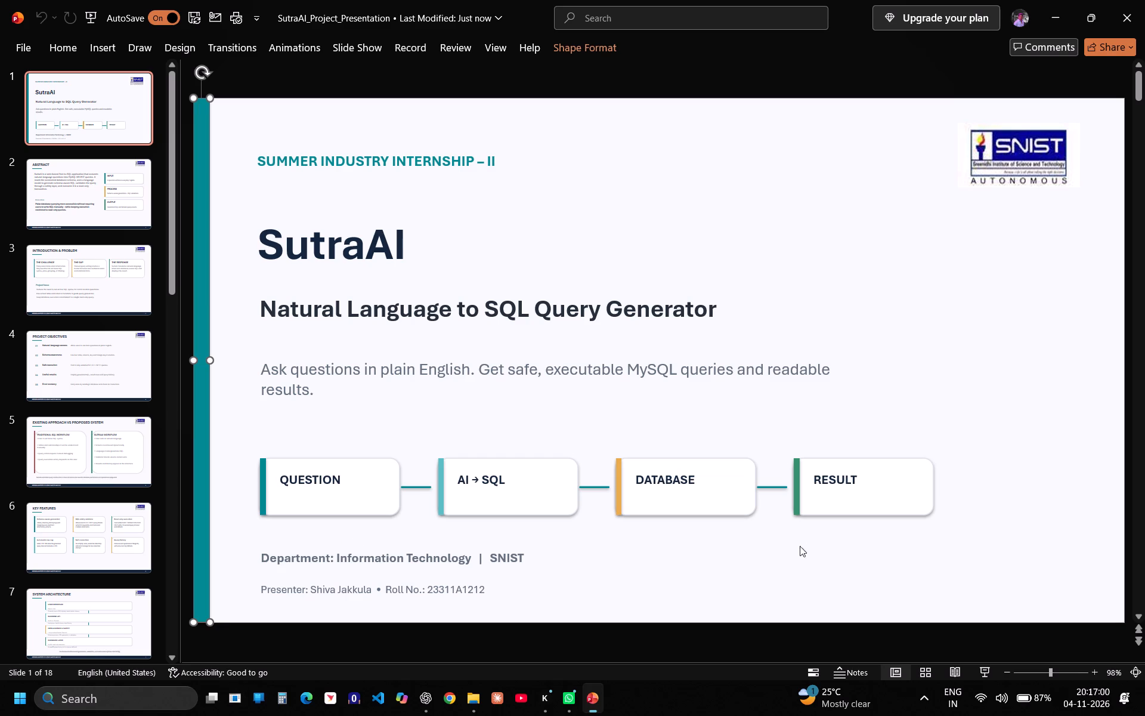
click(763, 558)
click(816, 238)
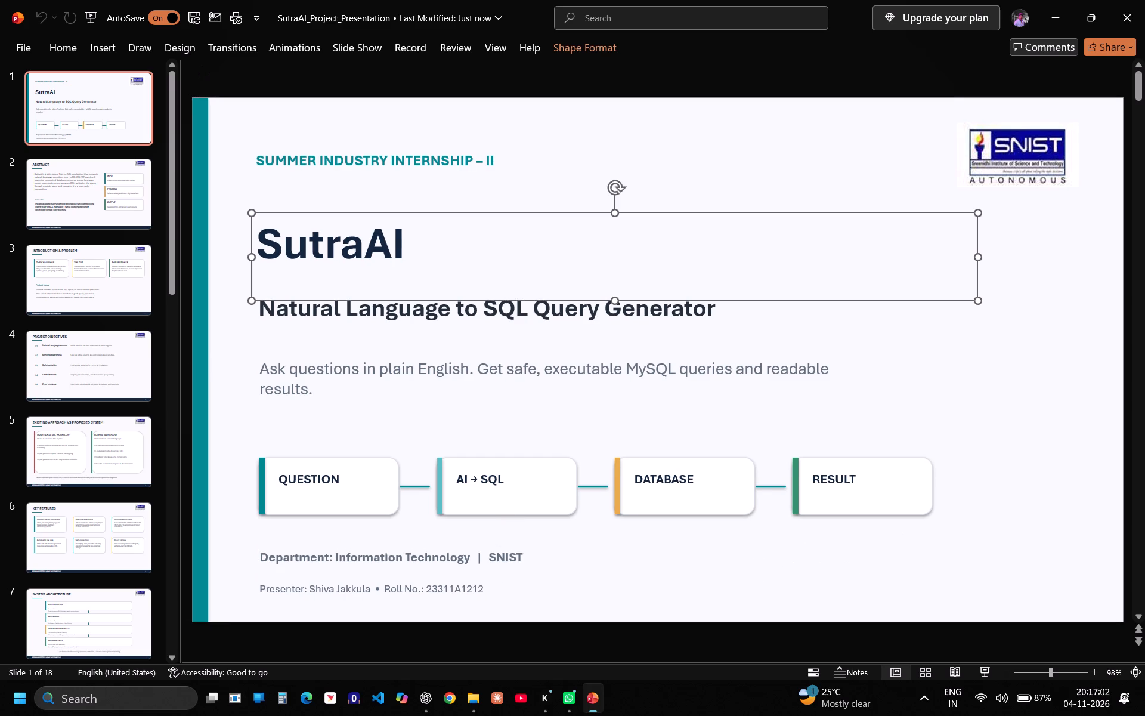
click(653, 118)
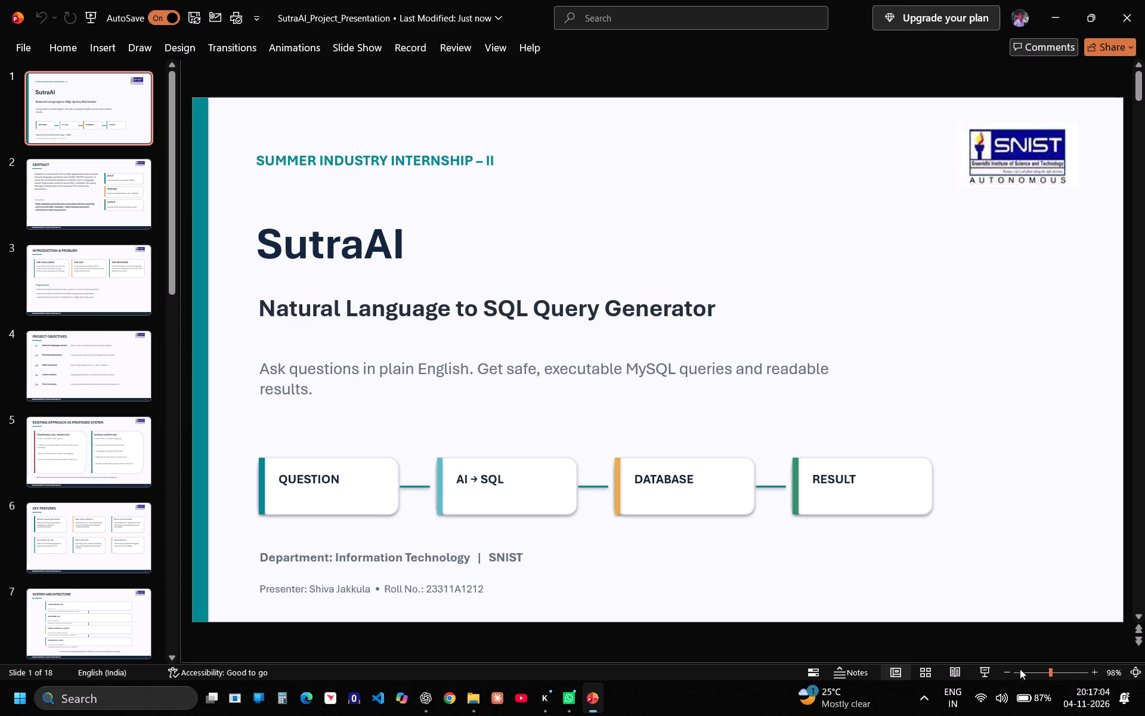
Zoom the slide out to 80% and nudge the AI → SQL box's teal accent bar into line with the box's top edge.
click(1005, 676)
click(1005, 676)
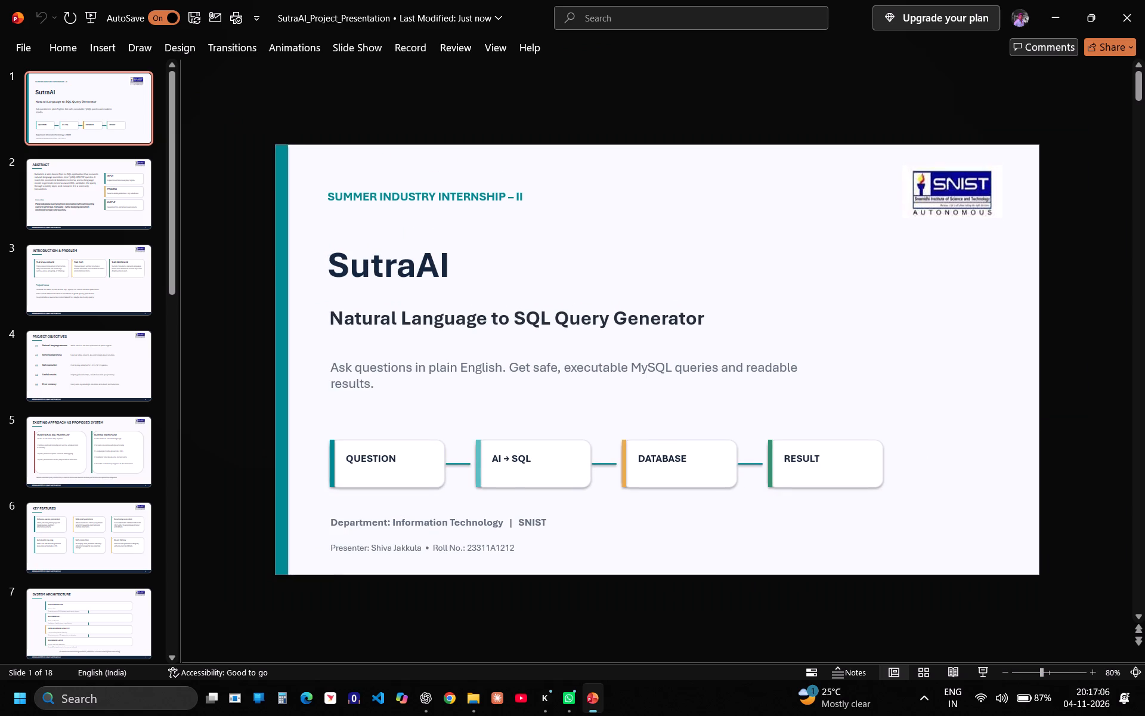
click(506, 457)
click(478, 461)
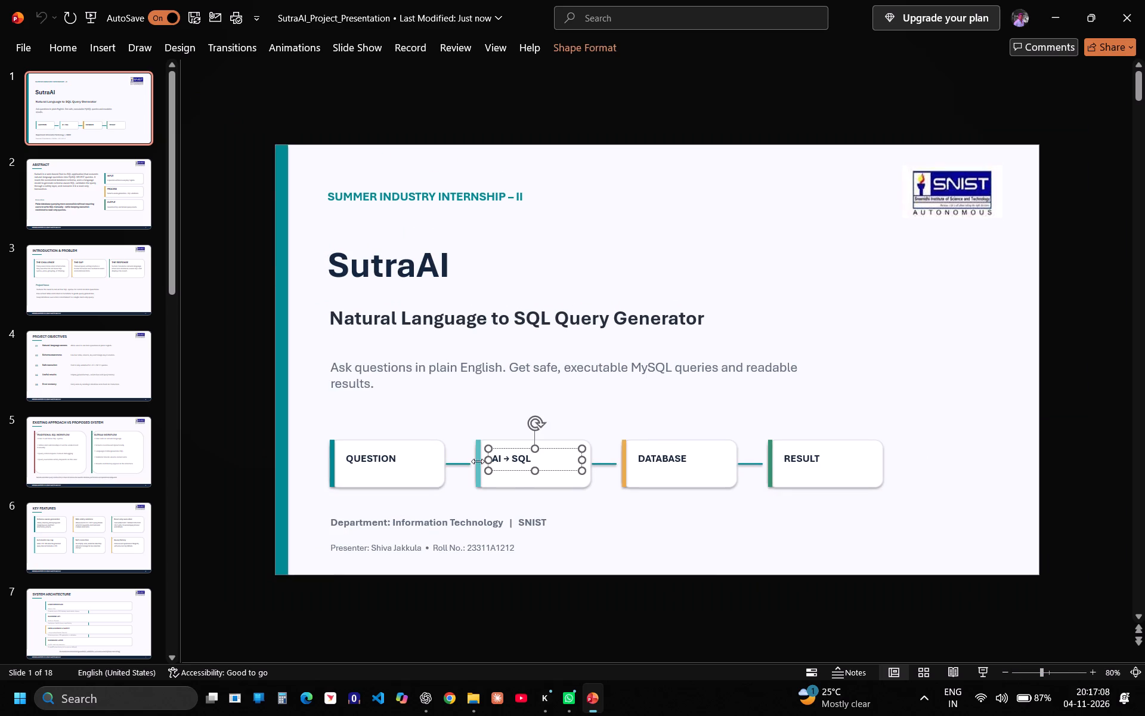
click(478, 476)
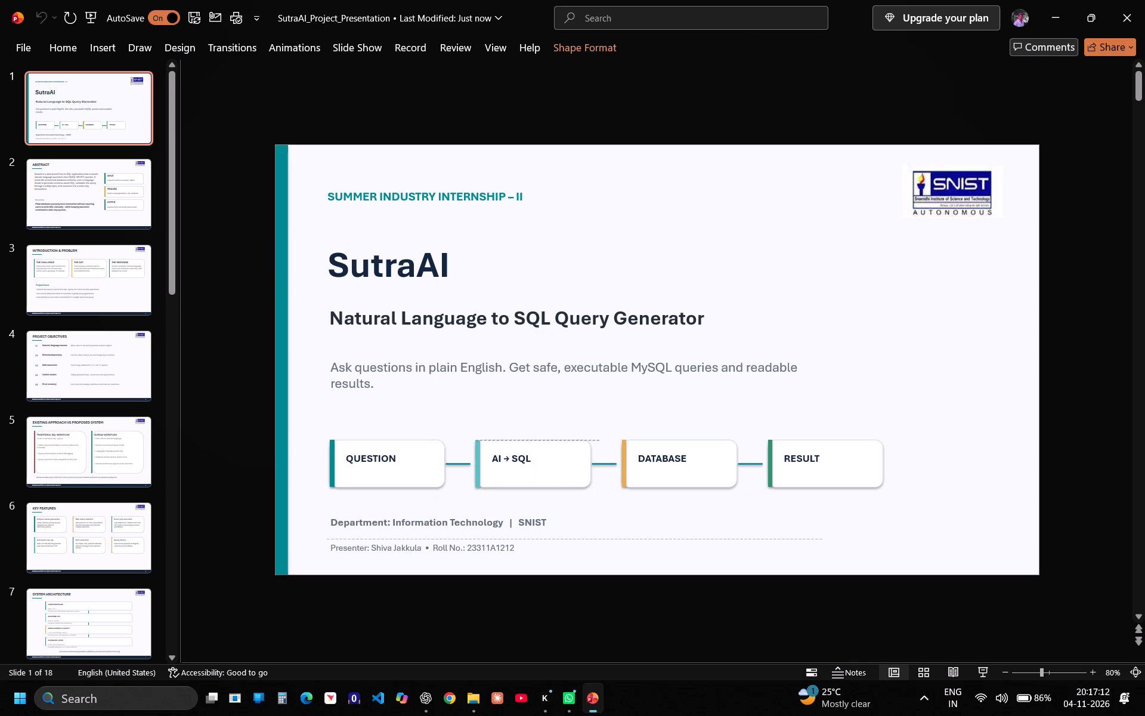
click(1061, 381)
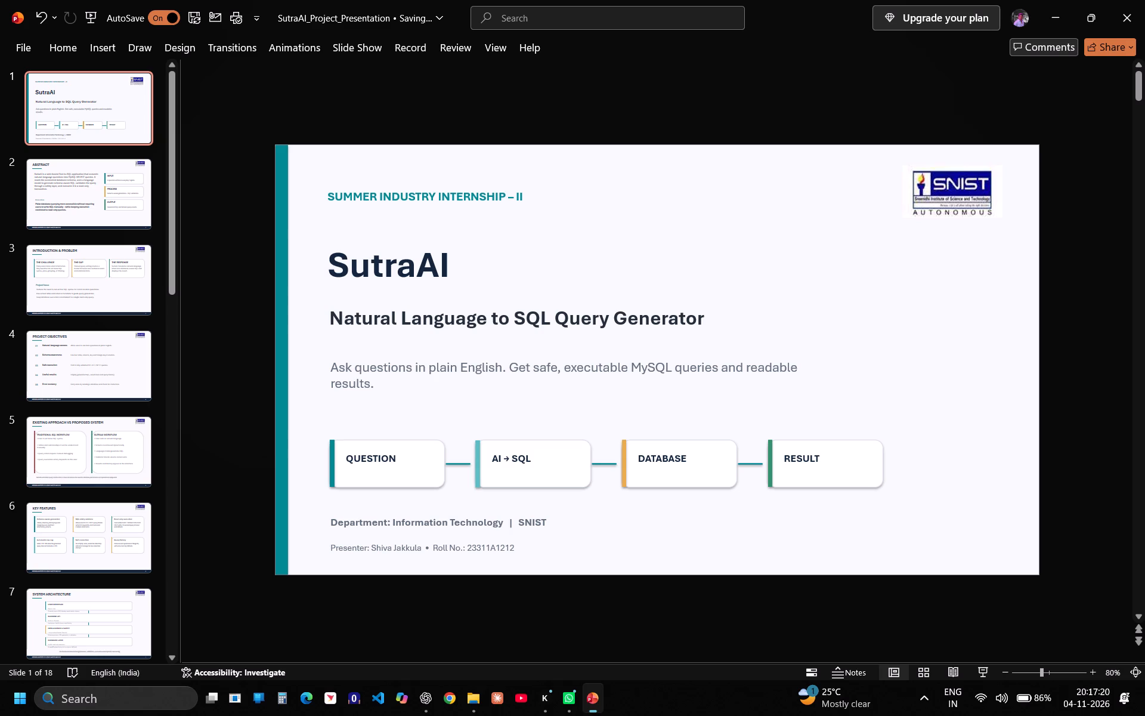
Move the AI → SQL label slightly down toward the vertical middle of its box on the title slide.
click(515, 461)
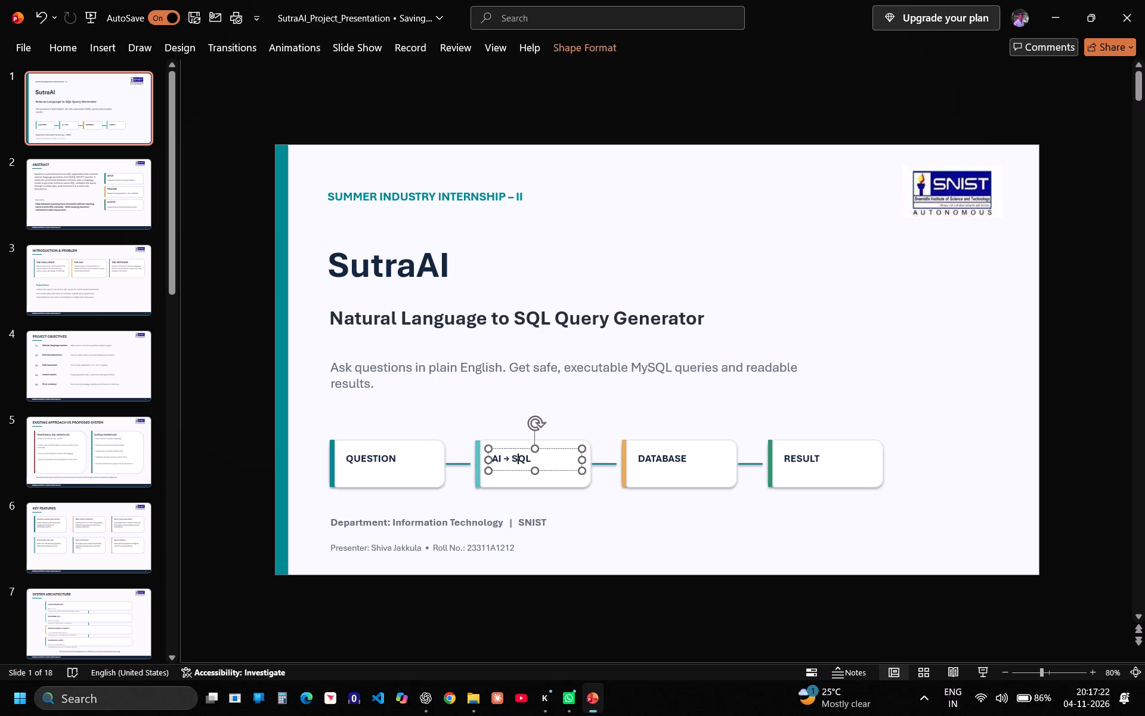
click(543, 447)
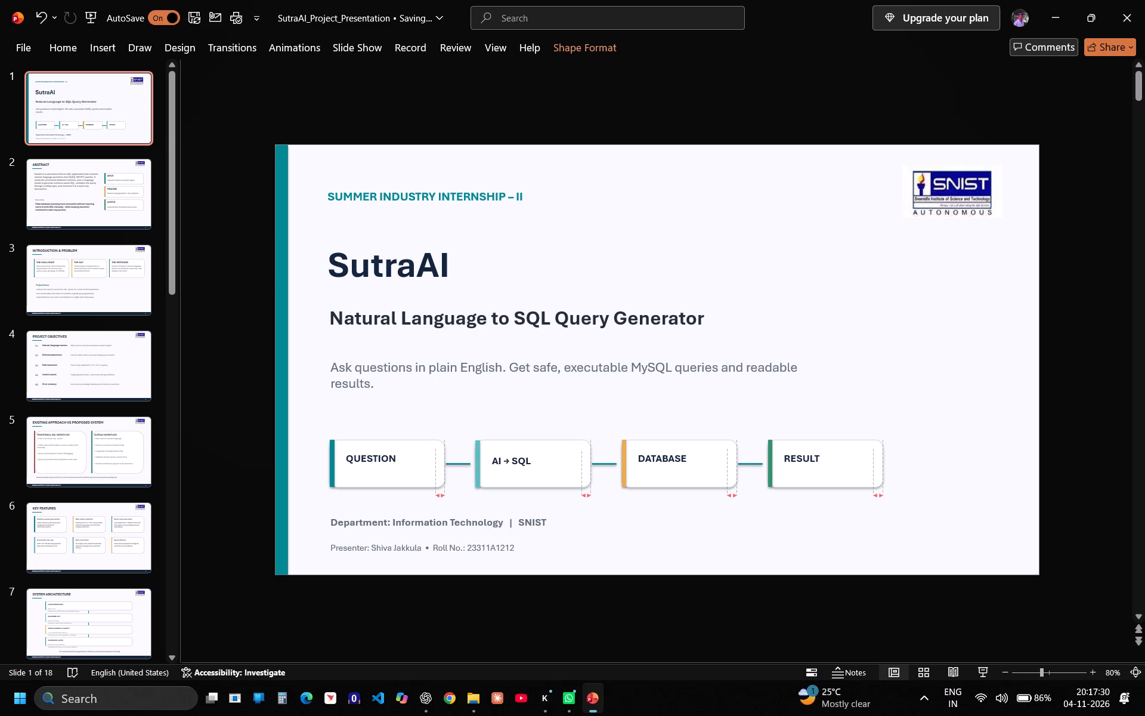
Nudge the DATABASE label down to the vertical middle of its box on the title slide.
click(665, 465)
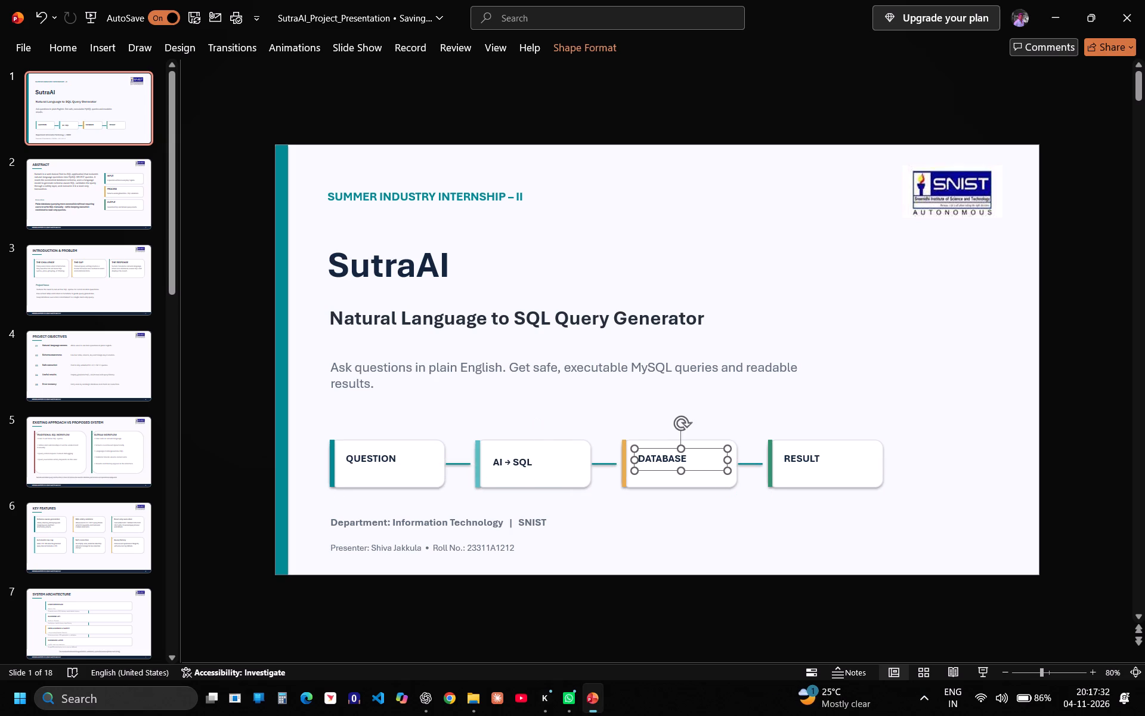
key(Down)
key(Down)
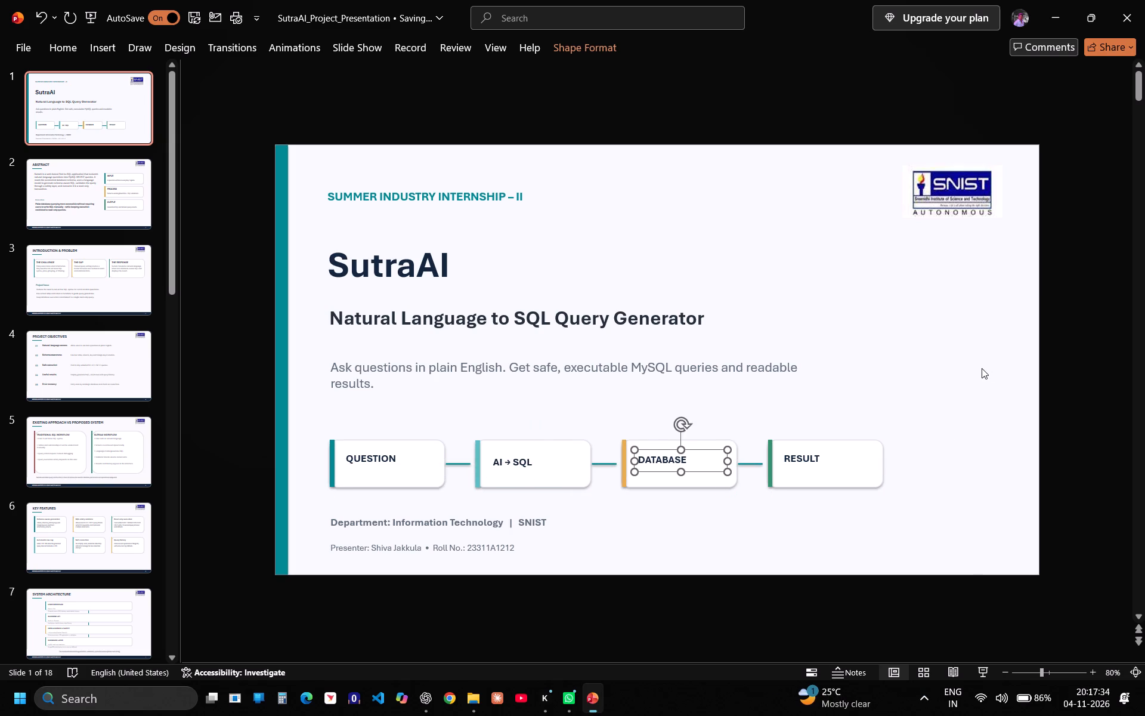
key(Down)
key(Down)
key(Down)
key(Down)
key(Down)
key(Down)
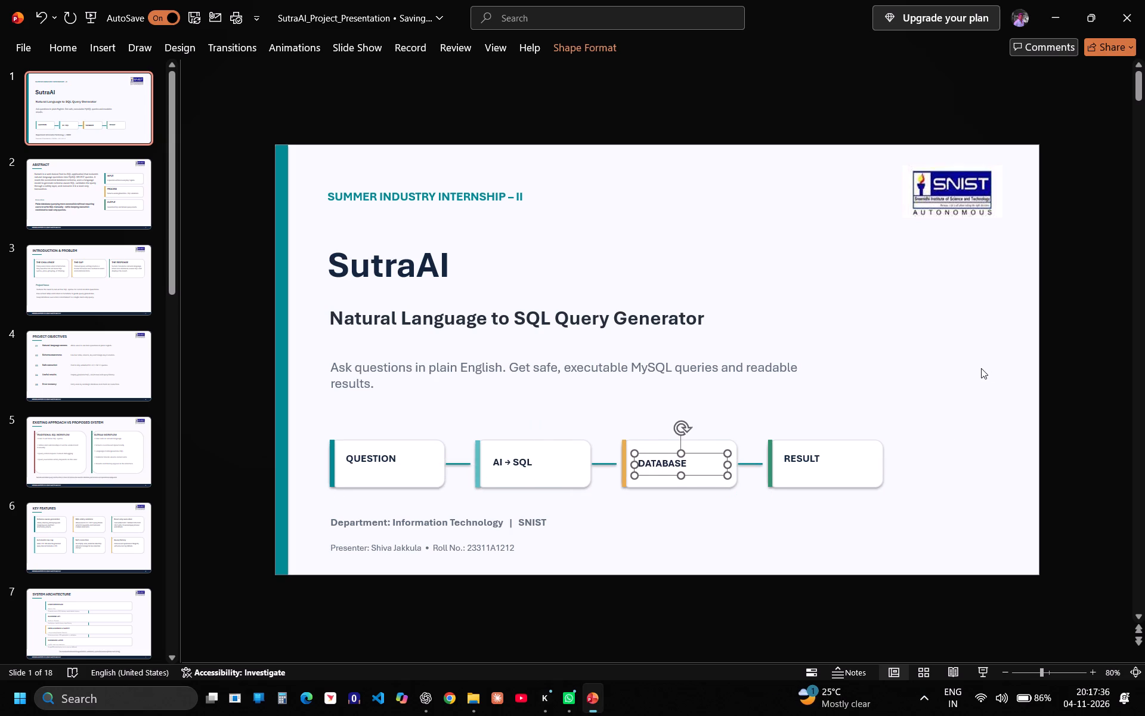
key(Down)
key(Down)
key(Down)
key(Down)
key(Up)
key(Up)
key(Up)
key(Up)
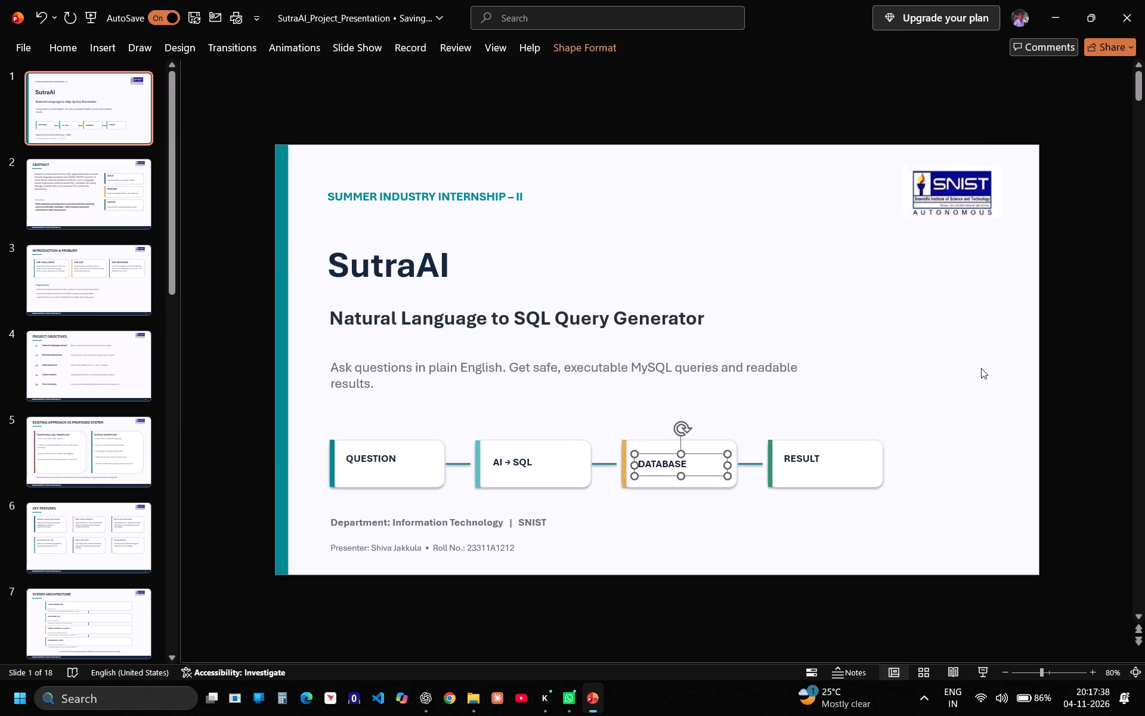
Nudge the RESULT label down to the vertical middle of its box, level with the DATABASE and AI → SQL labels.
click(807, 458)
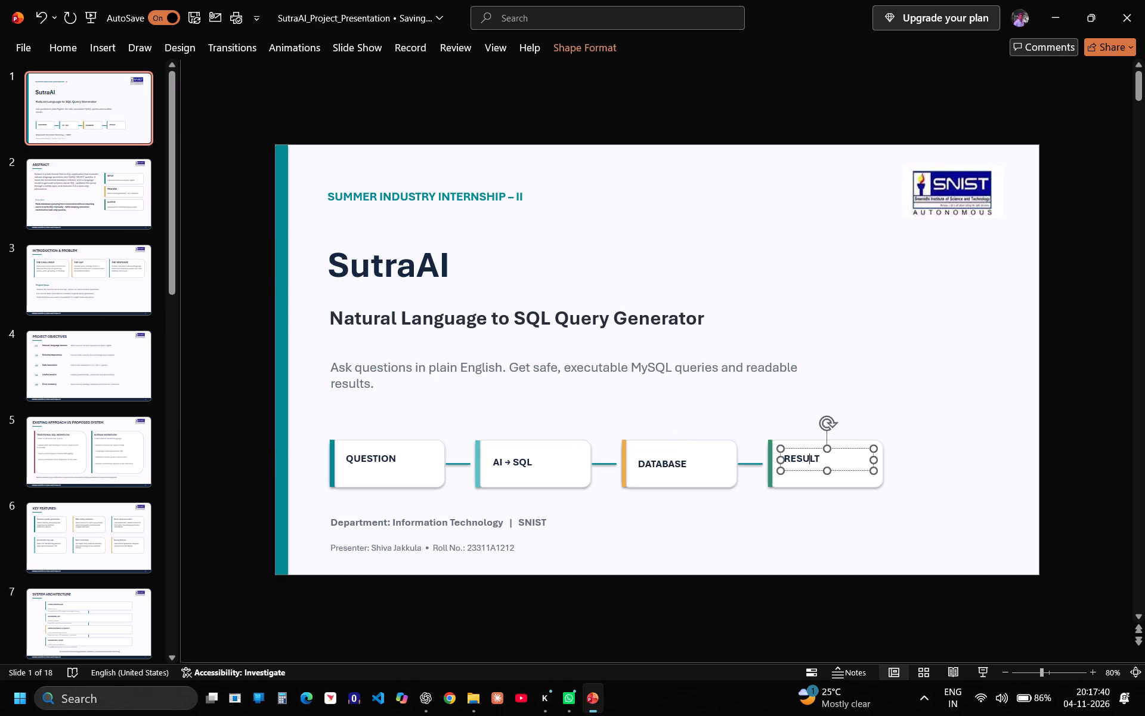
key(Down)
key(Down)
key(Down)
click(828, 443)
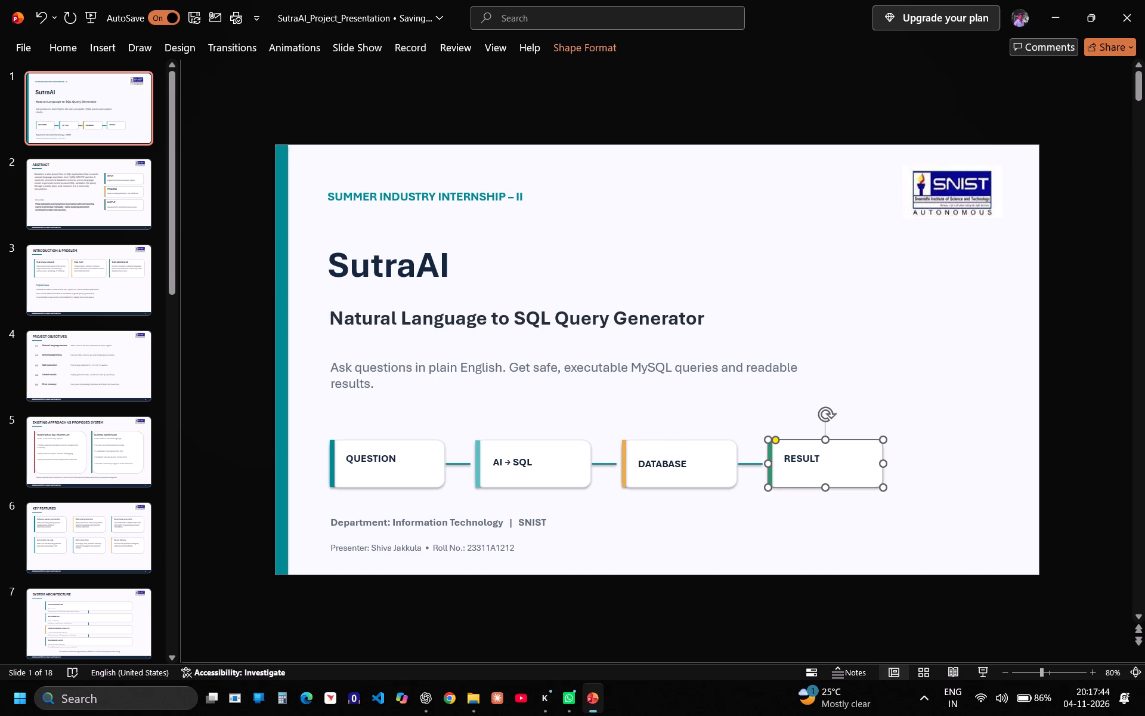
click(812, 459)
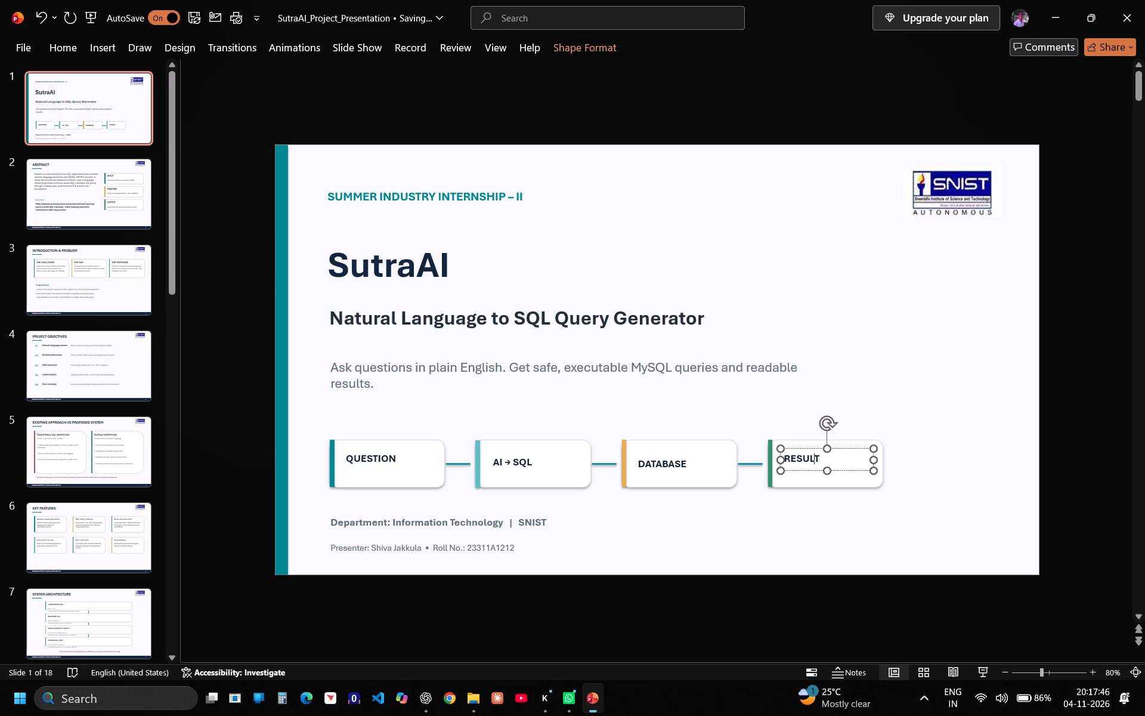
key(Down)
key(Down)
key(Down)
key(Down)
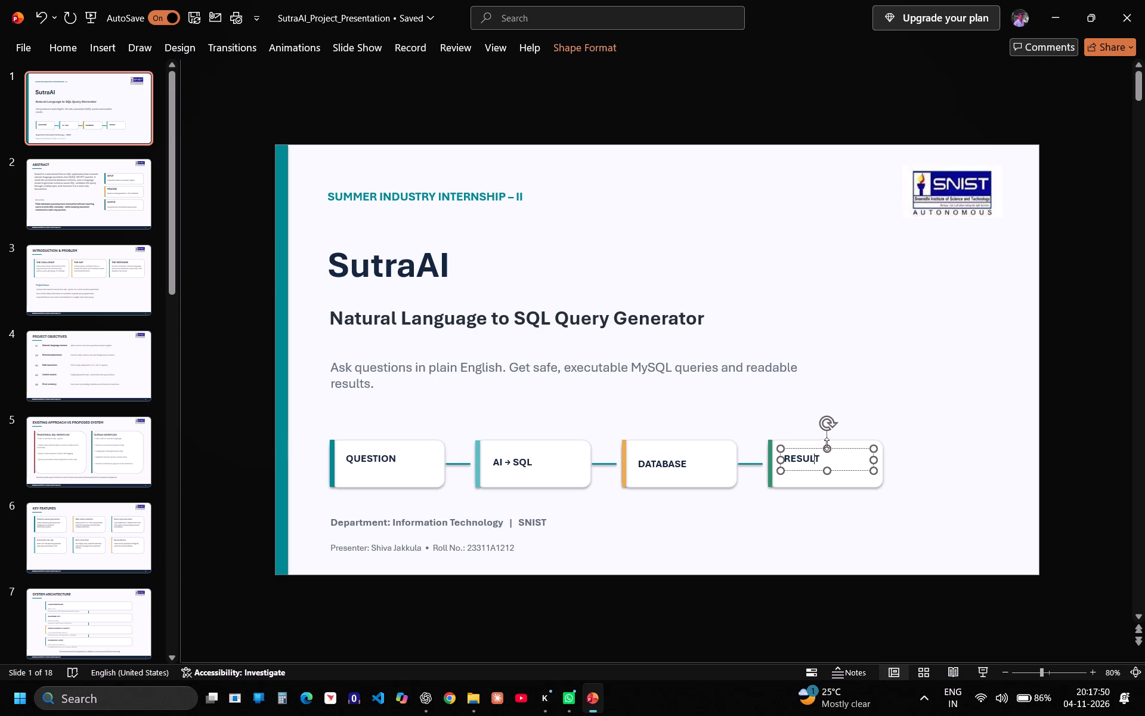
click(828, 442)
click(869, 447)
click(925, 453)
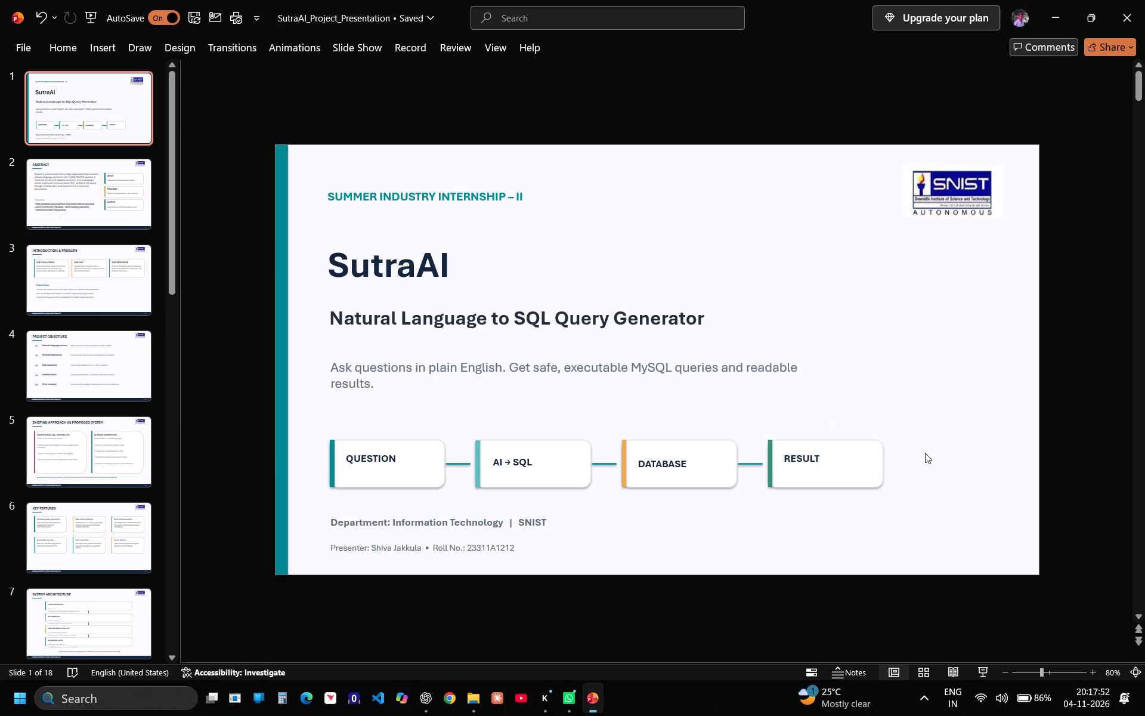
click(838, 468)
key(Down)
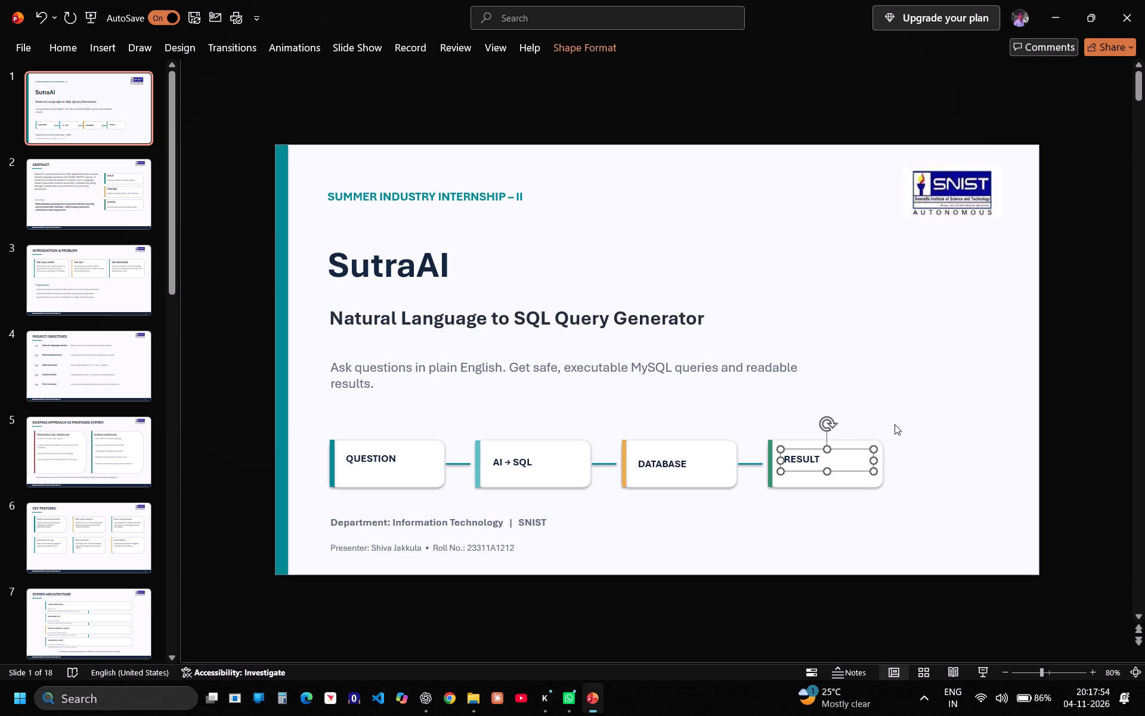
key(Down)
key(Down)
key(Down)
key(Down)
key(Down)
key(Down)
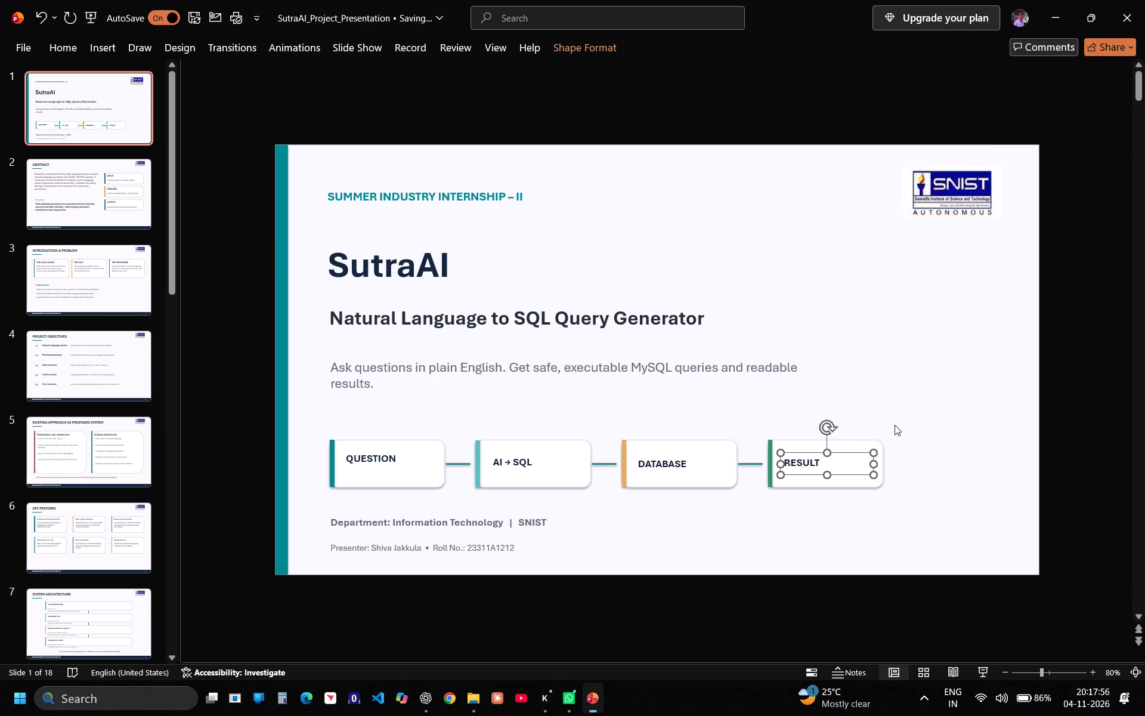
Nudge the QUESTION label slightly down toward the vertical middle of its box on the title slide.
click(389, 456)
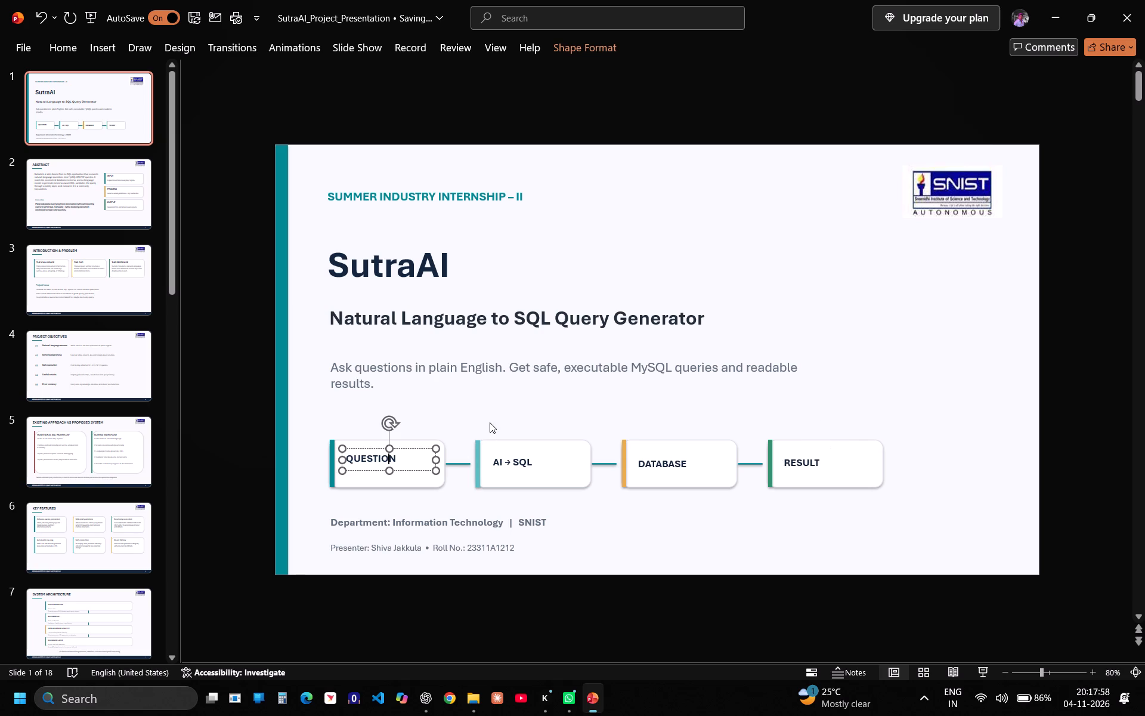
key(Down)
key(Down)
key(Down)
click(411, 449)
key(Down)
key(Down)
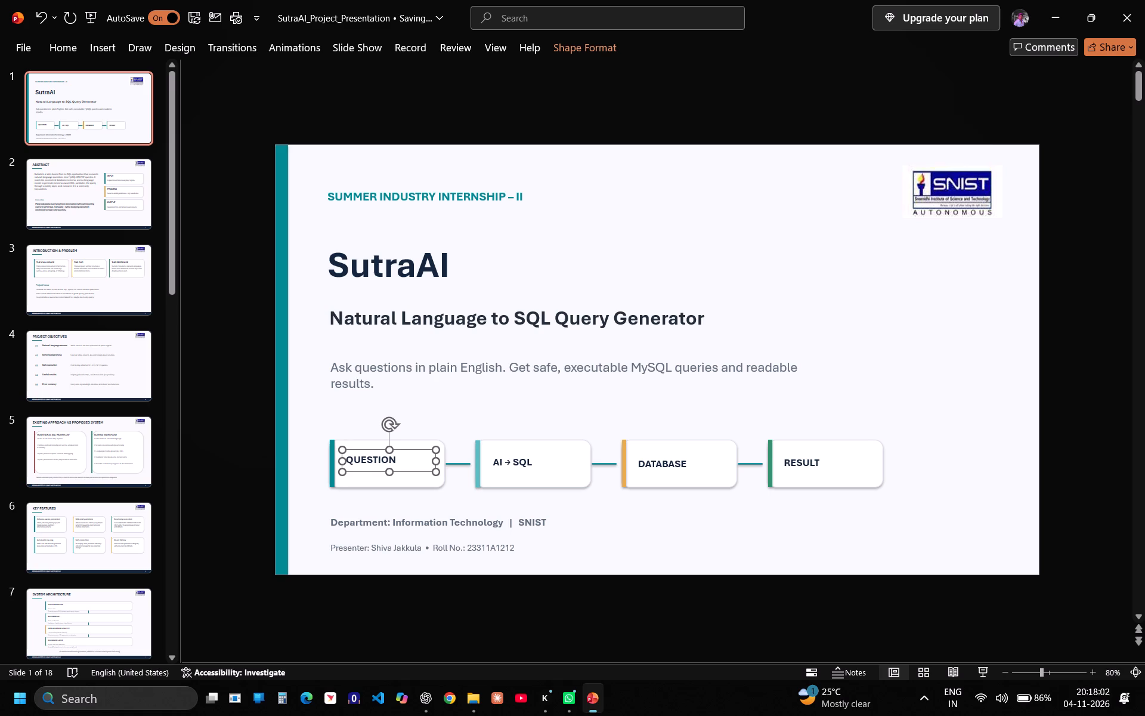
key(Down)
key(Down)
Shift the QUESTION label to the right until its text sits near the horizontal centre of its box.
key(Right)
key(Right)
key(Right)
key(Right)
key(Right)
key(Right)
key(Right)
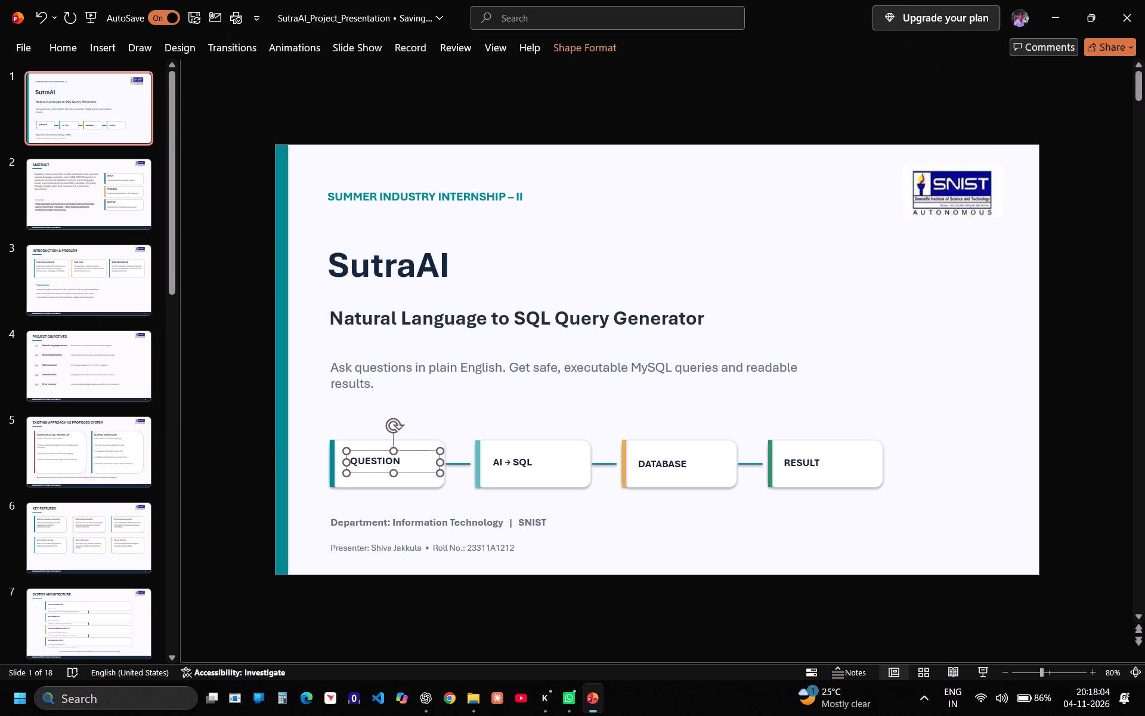
key(Right)
key(Right)
key(Right)
key(Right)
key(Right)
key(Right)
key(Right)
key(Right)
key(Right)
key(Right)
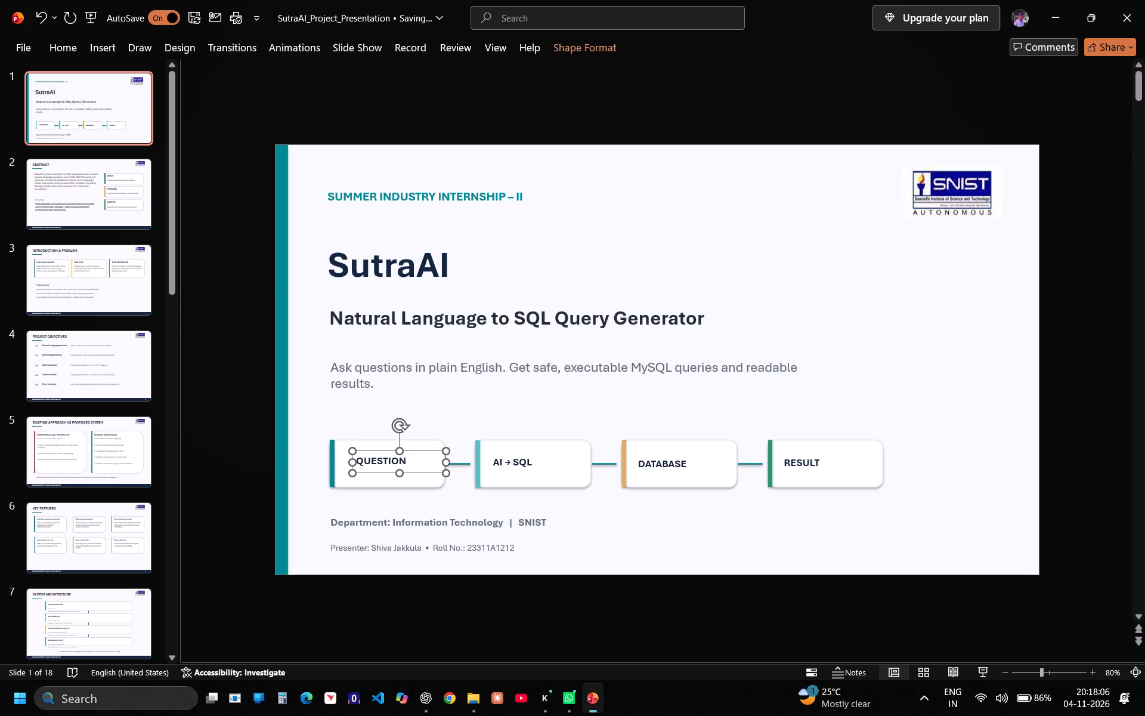
key(Right)
key(Right)
click(460, 409)
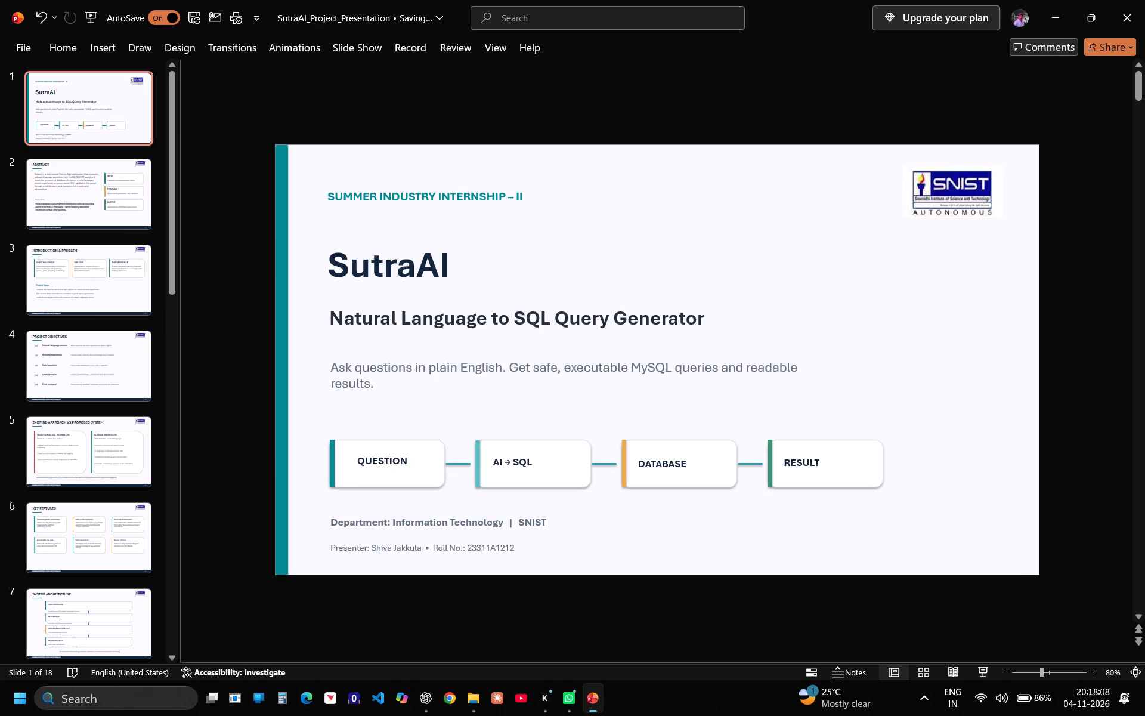
Shift the AI → SQL label to the right toward the horizontal centre of its box.
click(516, 468)
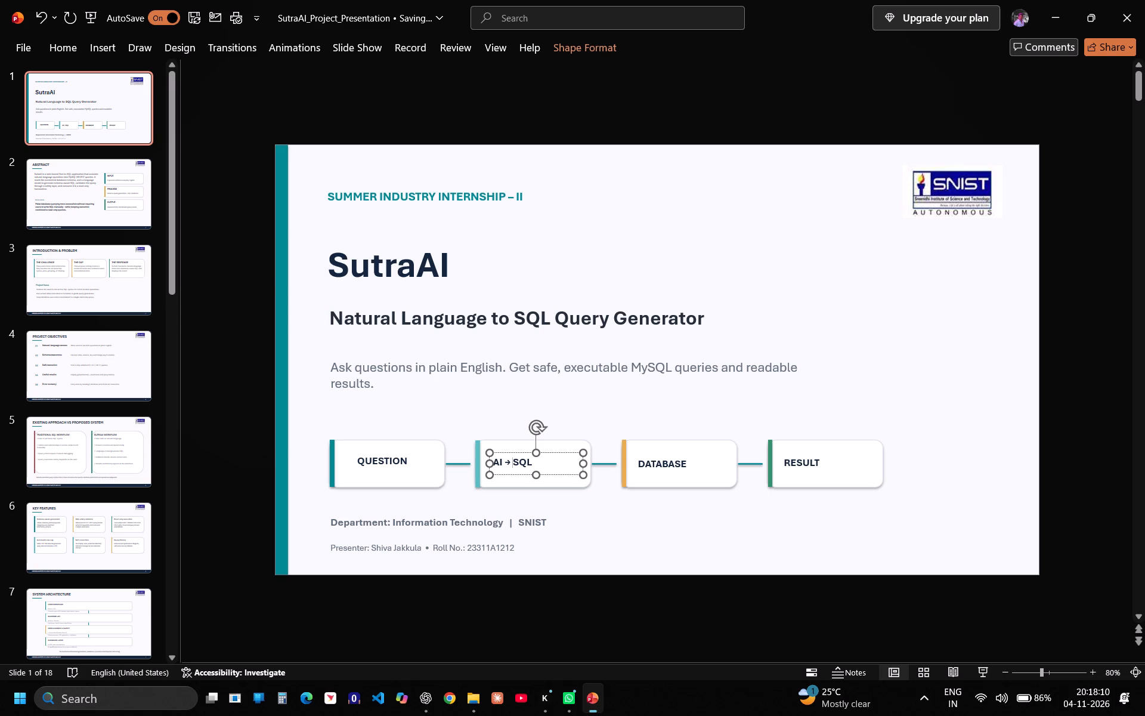
key(Right)
key(Right)
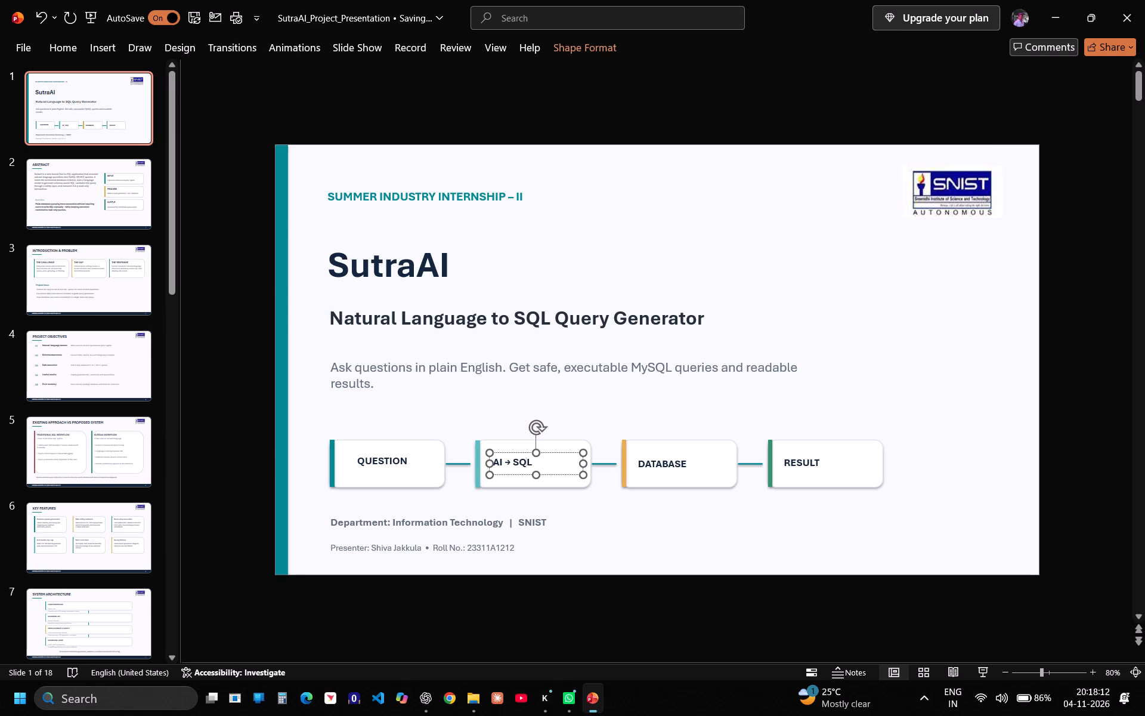
click(553, 453)
key(Right)
key(Right)
key(Right)
key(Right)
key(Right)
key(Right)
key(Right)
key(Right)
key(Right)
key(Right)
key(Right)
key(Right)
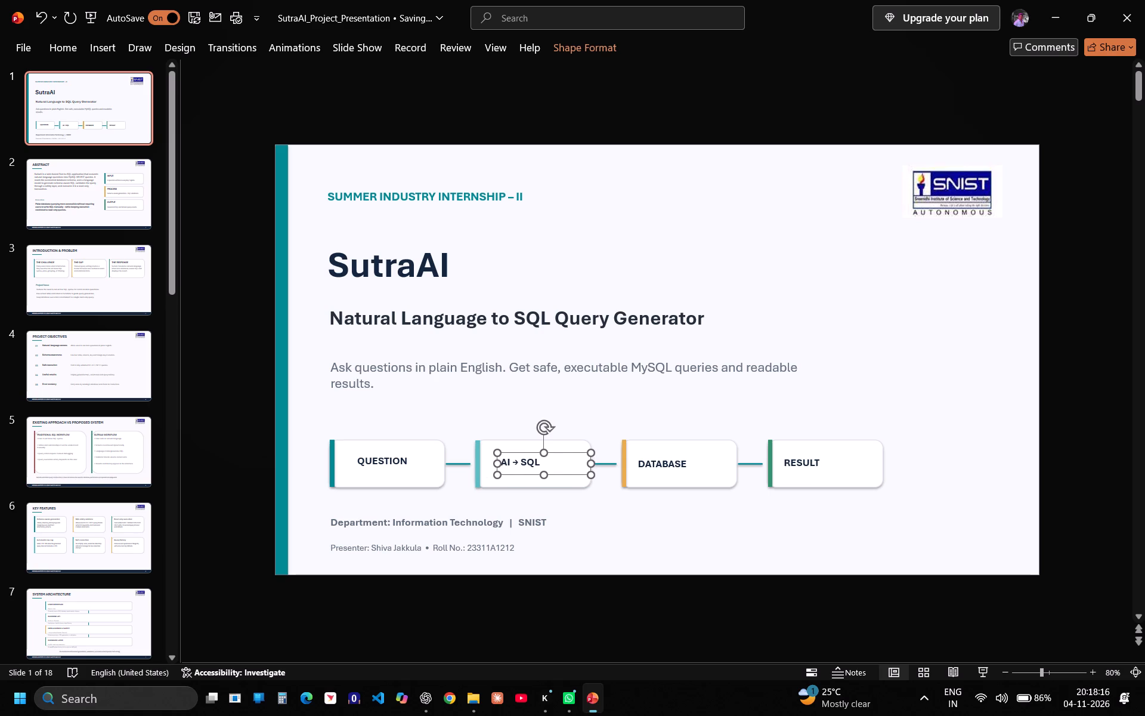
key(Right)
Shift the DATABASE label to the right toward the horizontal centre of its box on the title slide.
click(649, 461)
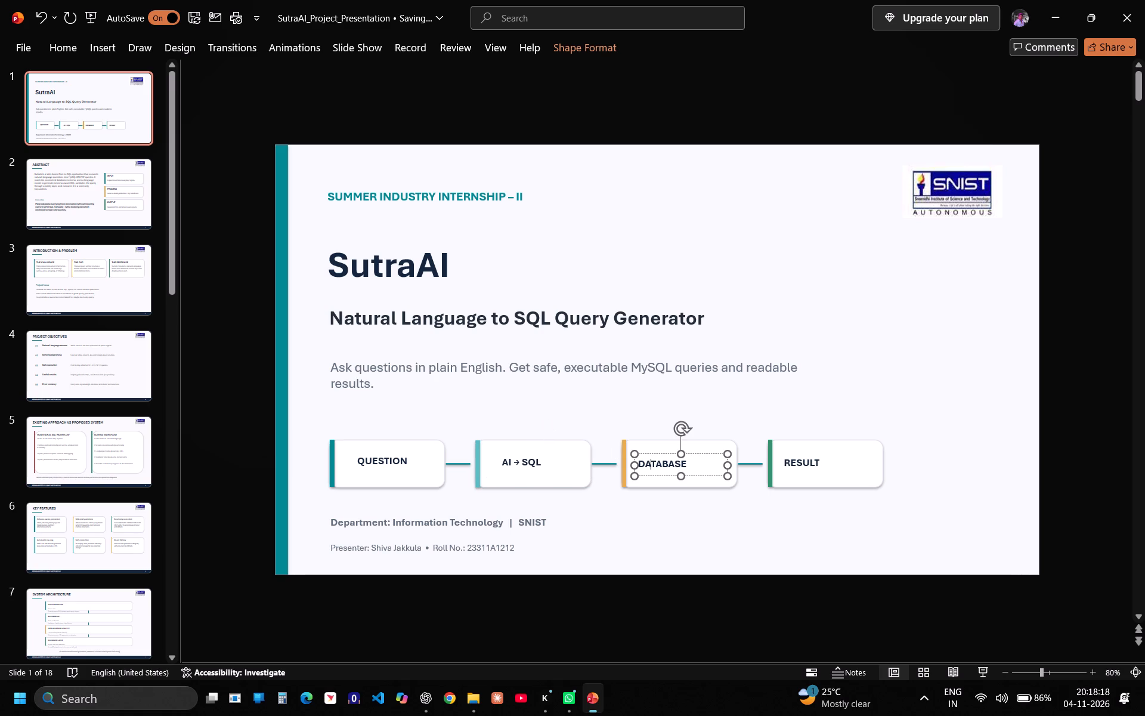
click(699, 453)
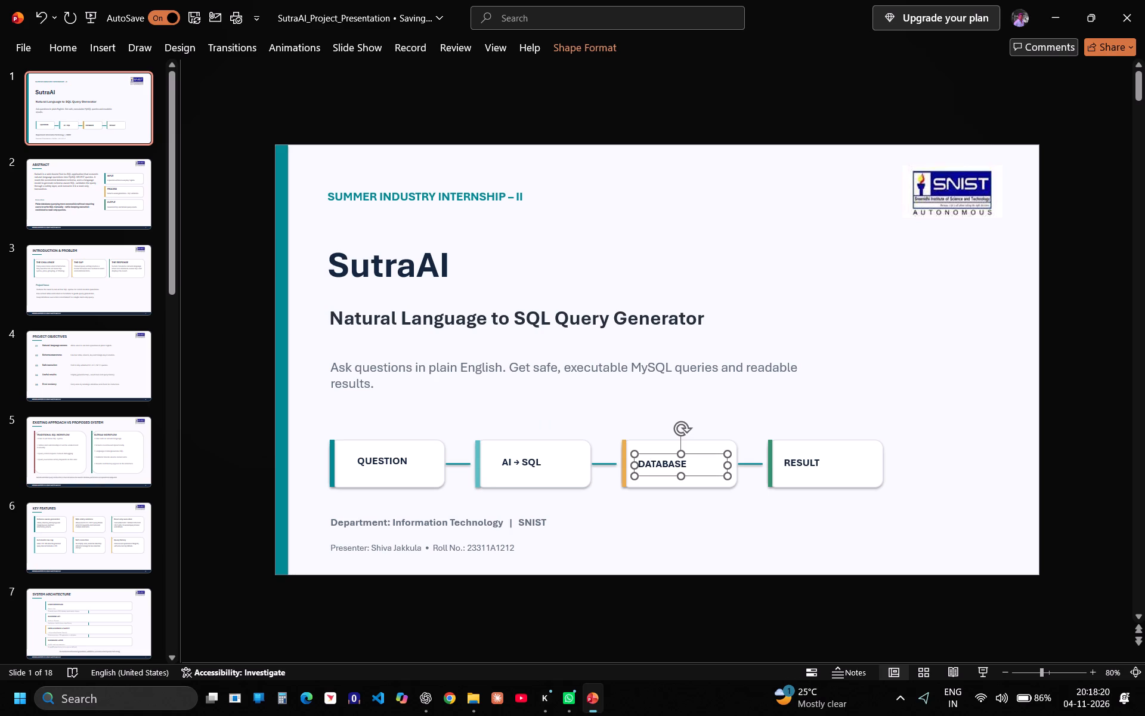
key(Right)
key(Right)
key(Right)
key(Right)
key(Right)
key(Right)
key(Right)
key(Right)
key(Right)
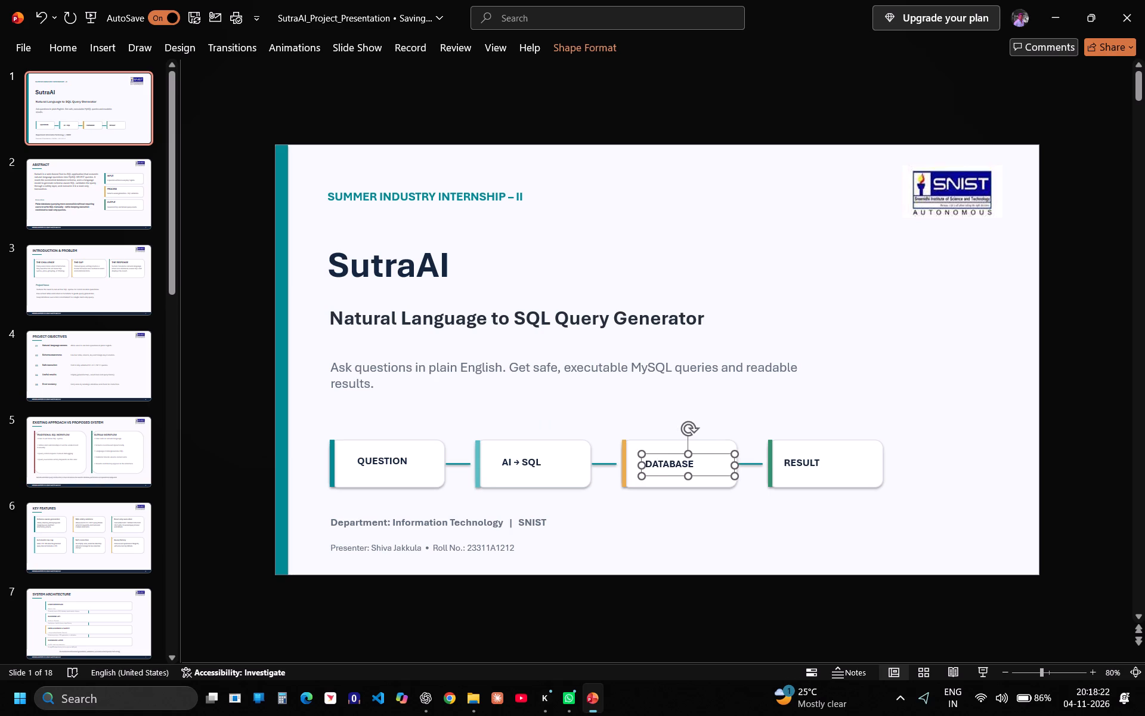
key(Right)
key(Right)
key(Right)
click(806, 317)
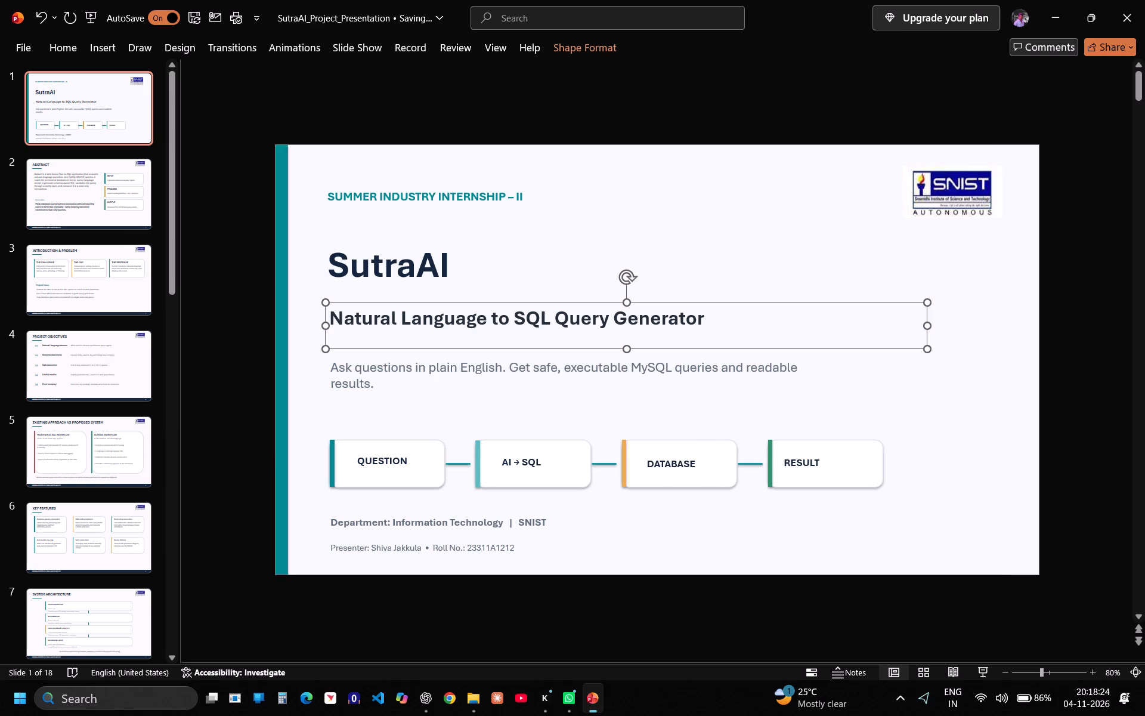
Shift the RESULT label to the right toward the horizontal centre of its box.
click(799, 464)
click(844, 451)
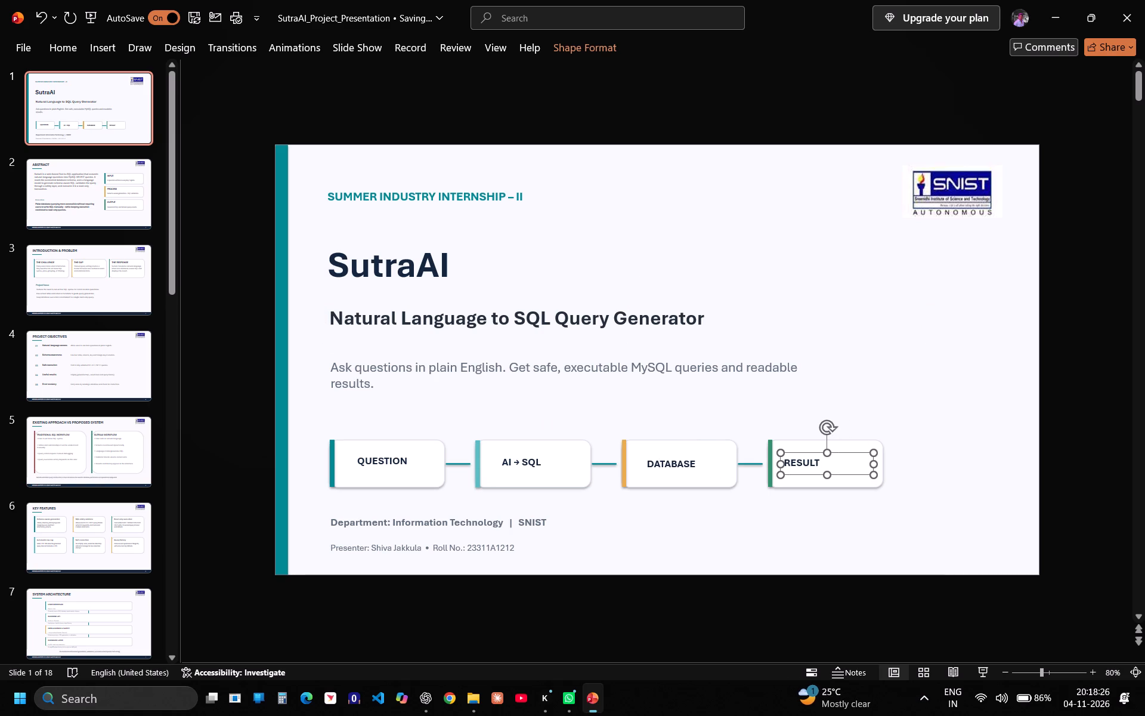
key(Right)
key(Right)
key(Right)
key(Right)
key(Right)
key(Right)
key(Right)
key(Right)
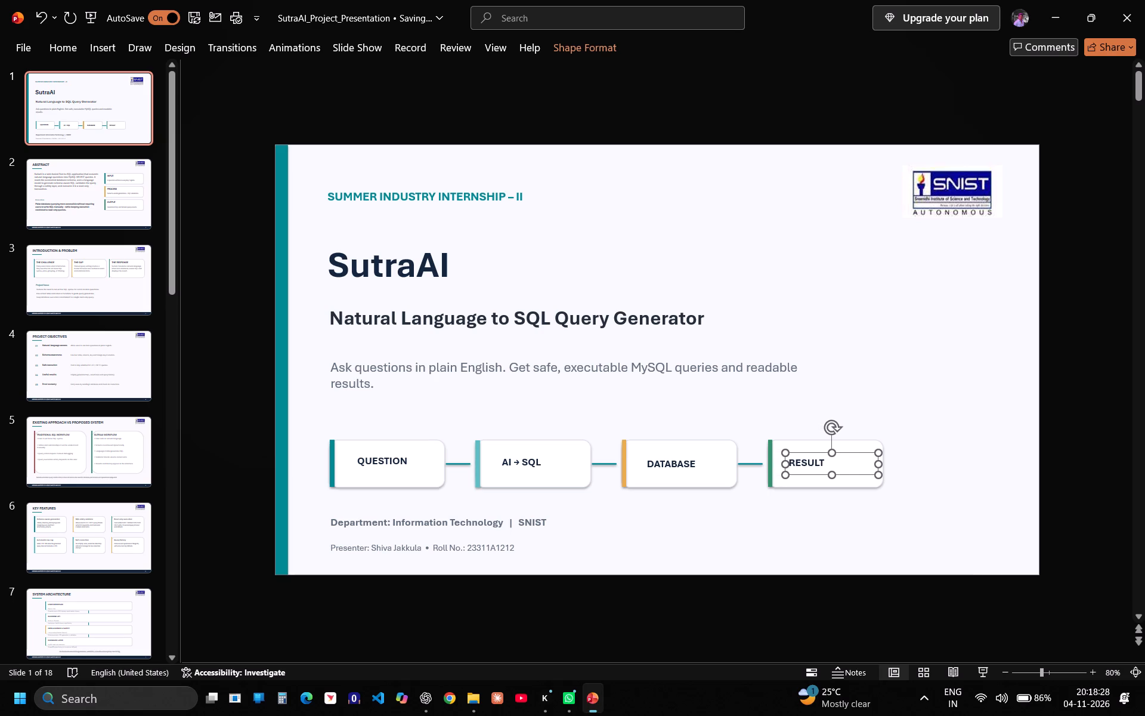
key(Right)
key(Right)
key(Right)
key(Right)
key(Right)
key(Right)
key(Right)
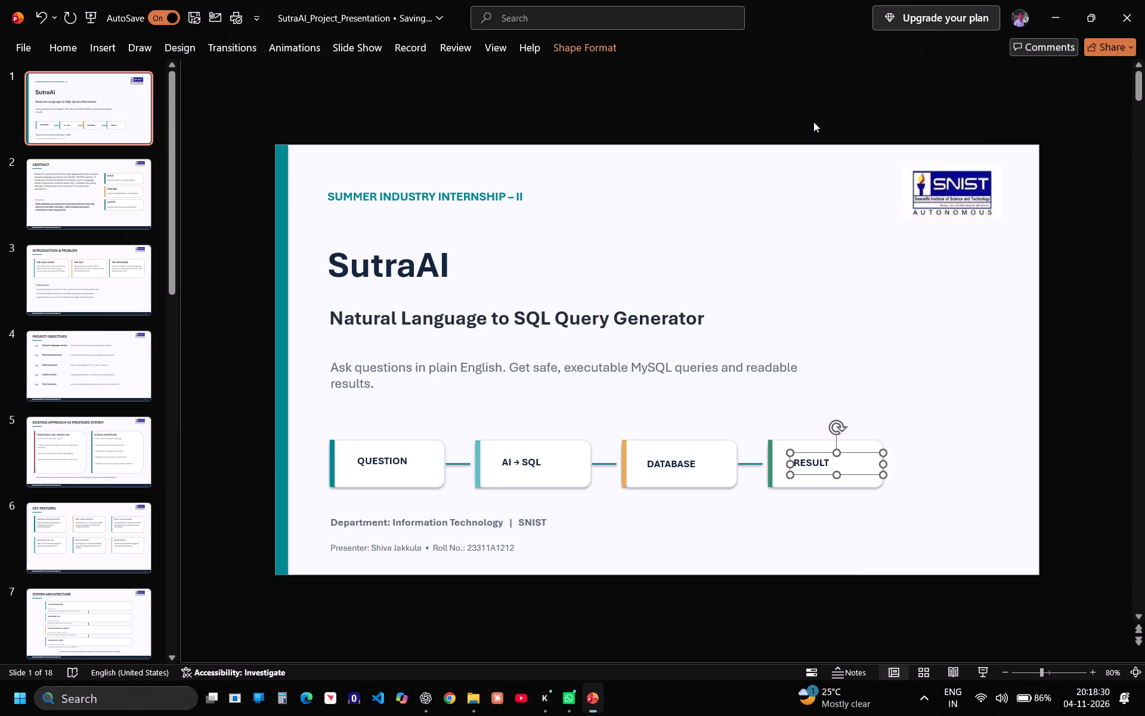
click(812, 115)
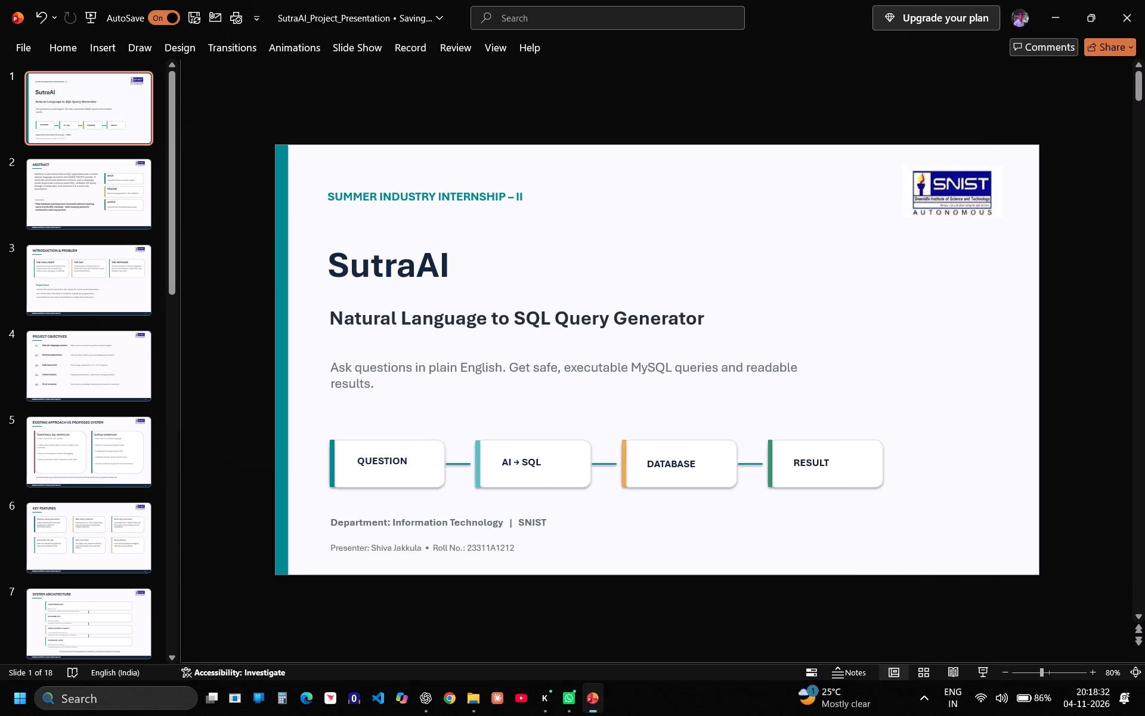
Change the font colour of the whole Department line on the title slide to black.
triple_click(450, 524)
double_click(447, 524)
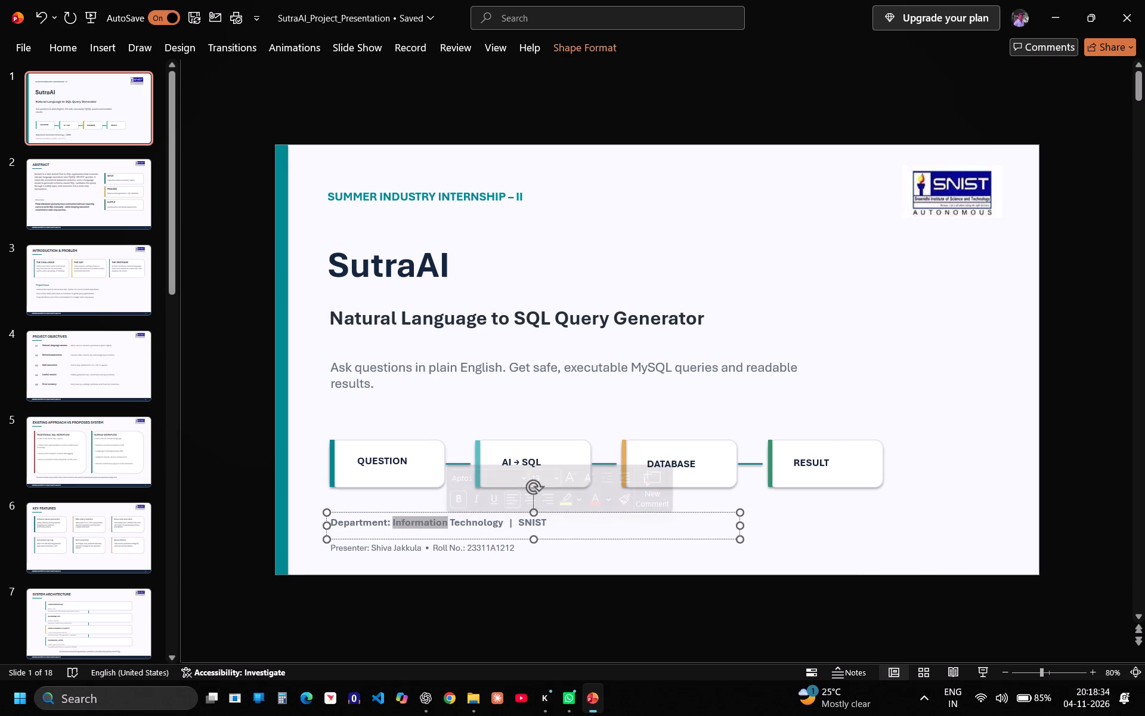
triple_click(375, 520)
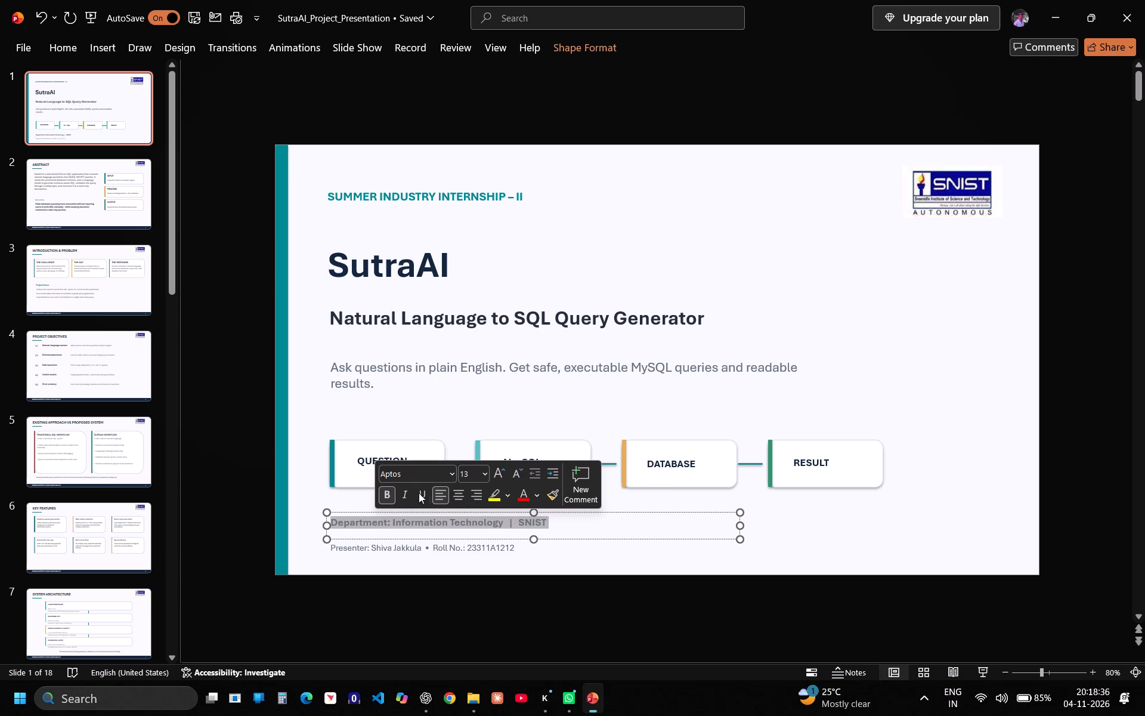
click(533, 493)
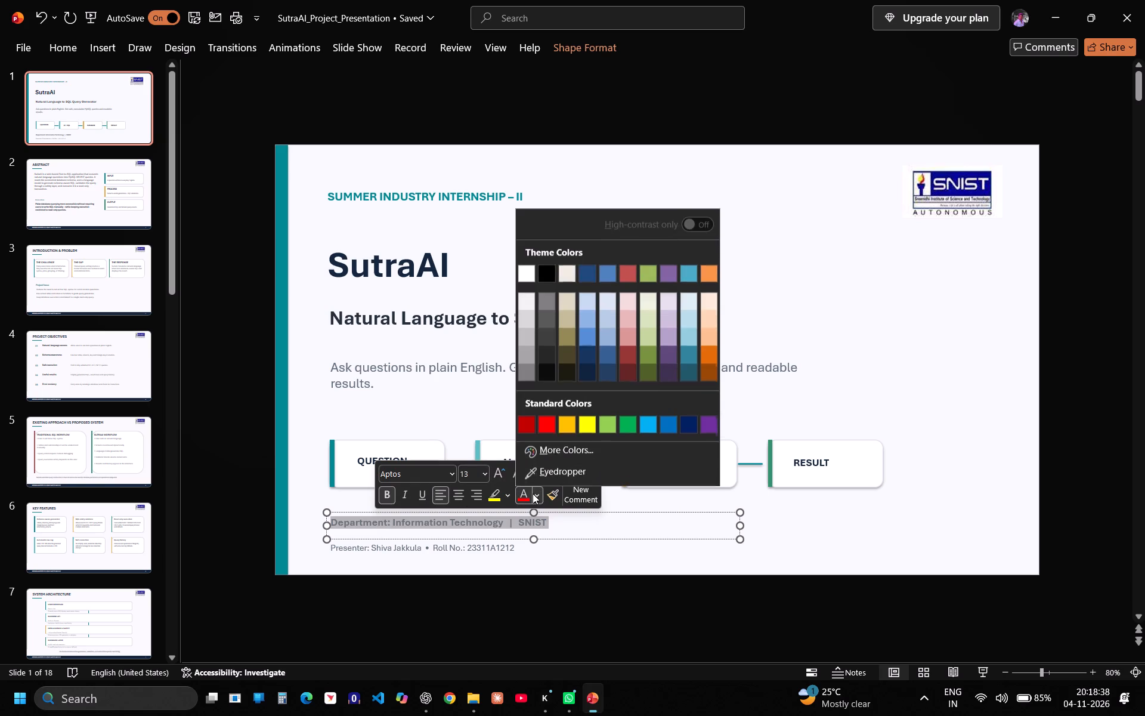
click(549, 275)
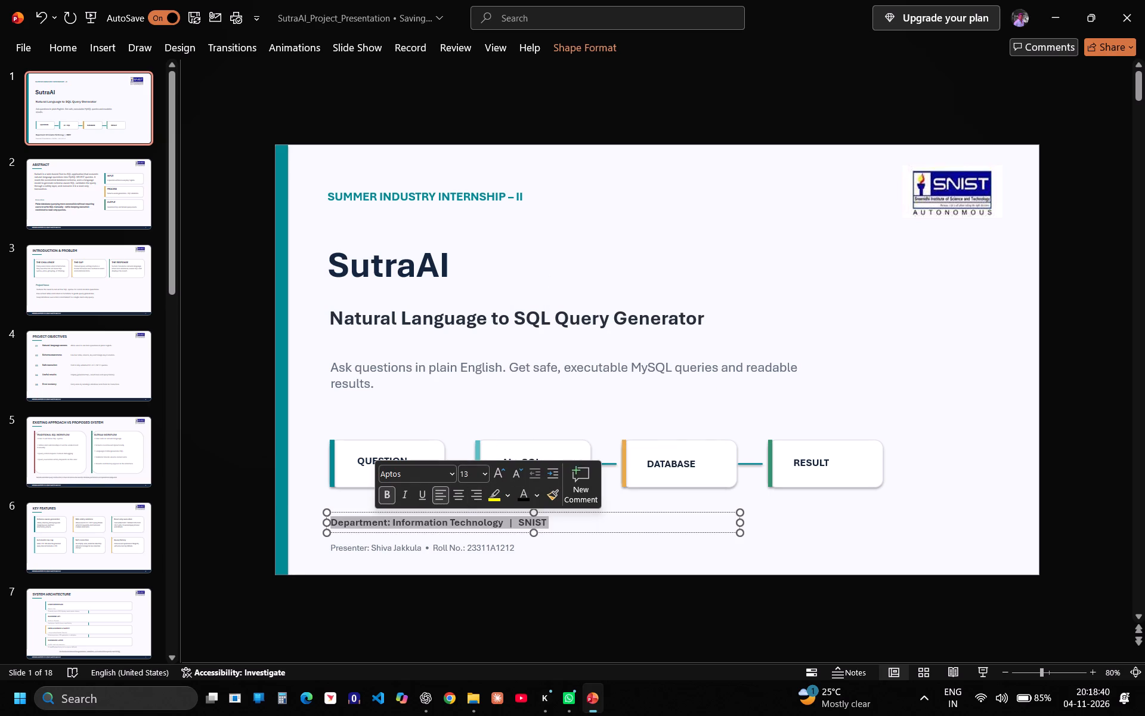
click(481, 550)
Narrow the Department text box so that its right edge sits just past the word SNIST.
click(525, 521)
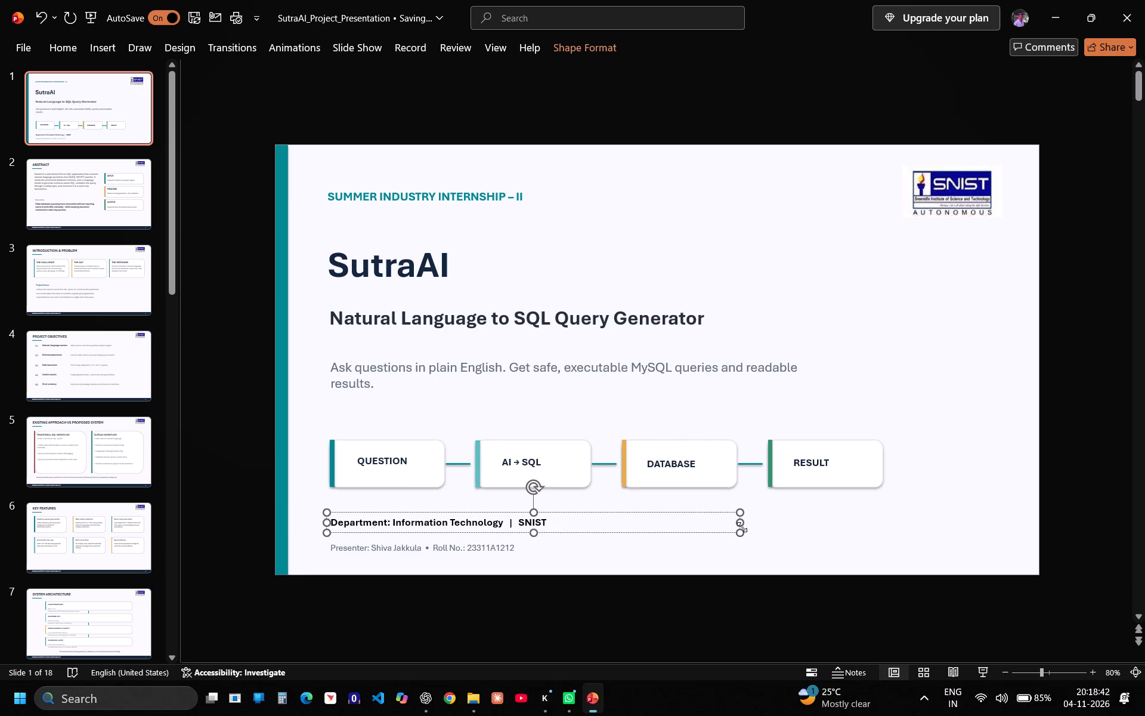
drag(743, 523, 570, 535)
Make the whole presenter and roll number line black and bold.
double_click(515, 550)
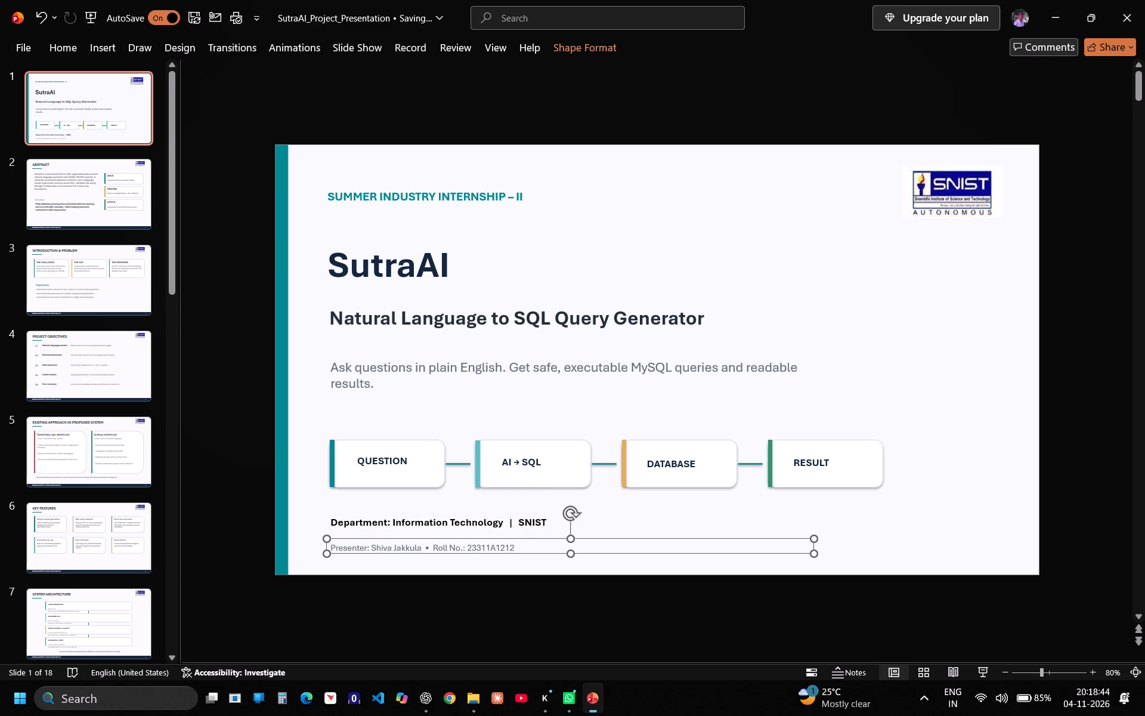
triple_click(515, 550)
triple_click(454, 547)
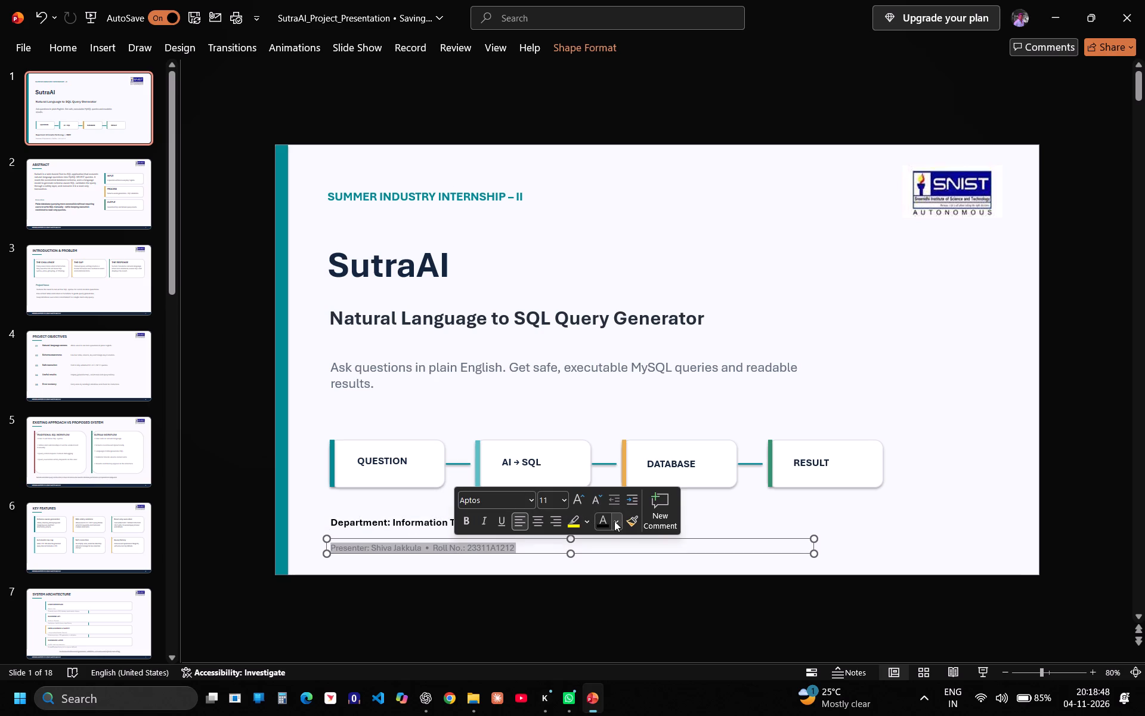
click(620, 520)
click(630, 307)
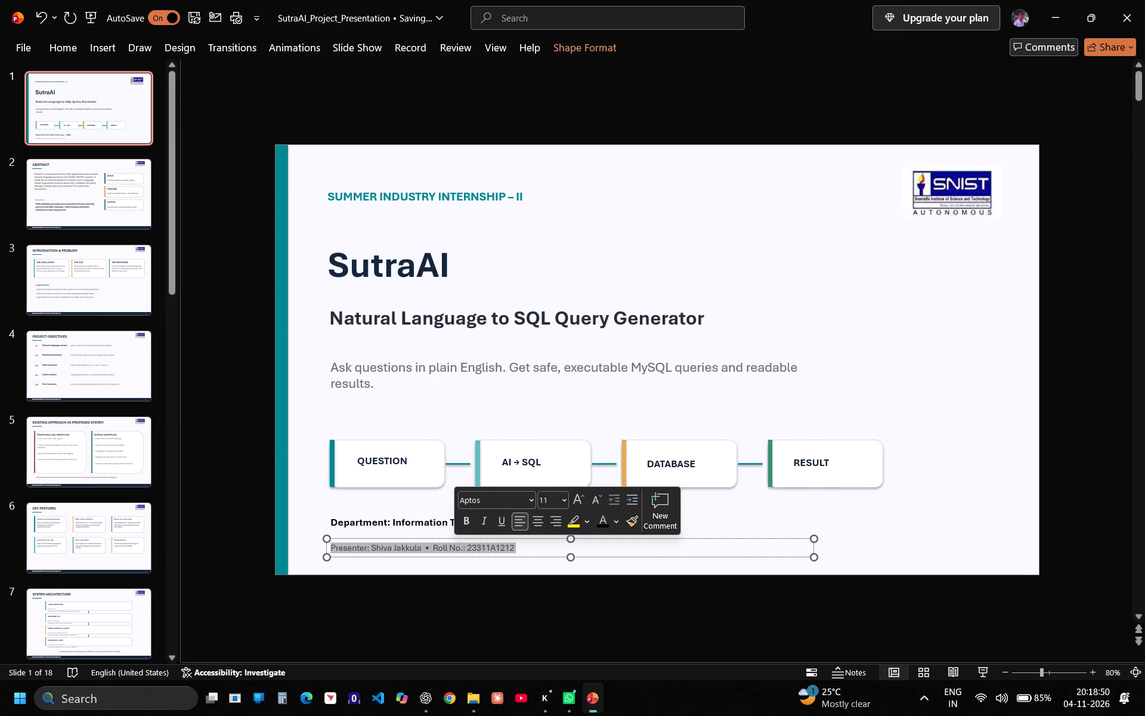
click(468, 522)
click(451, 587)
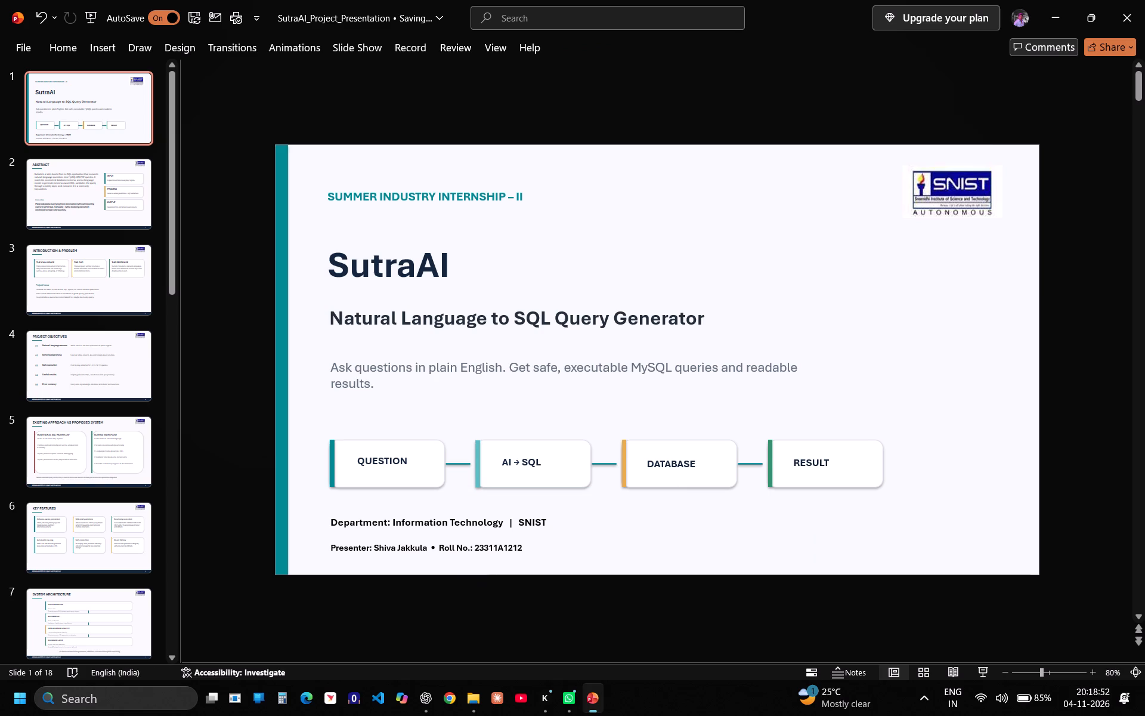
Remove the bullet between the presenter's name and the roll number, and put the roll number on its own line below.
double_click(388, 552)
click(373, 551)
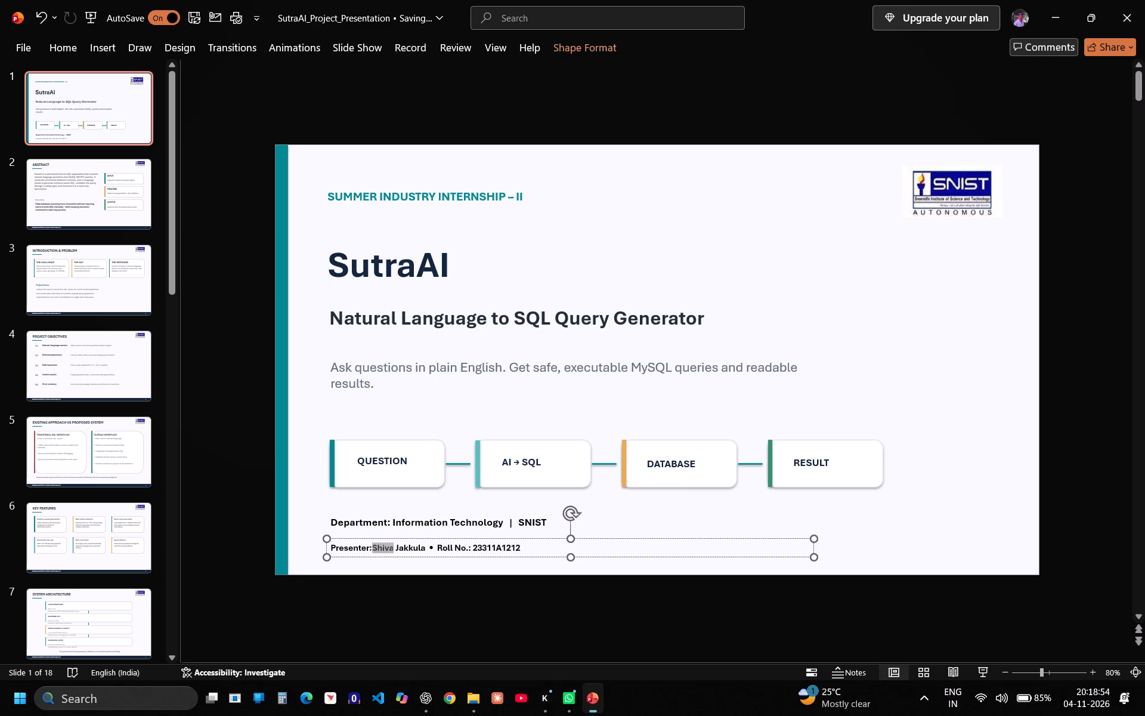
click(437, 548)
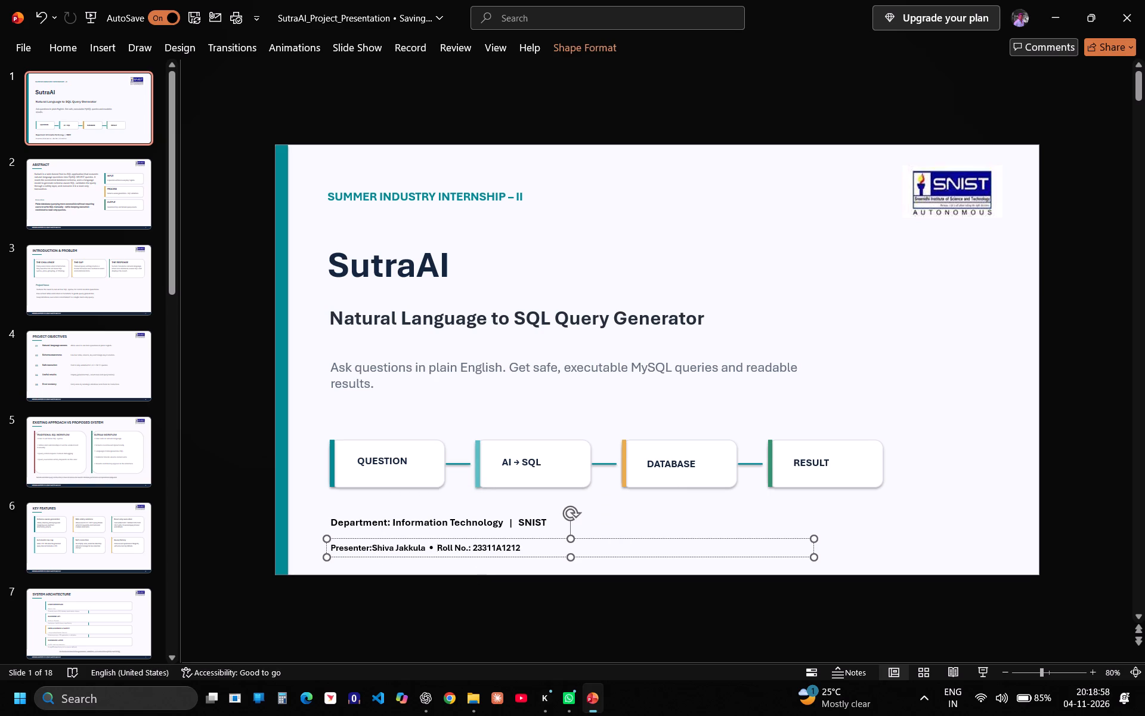
key(BackSpace)
key(BackSpace)
key(BackSpace)
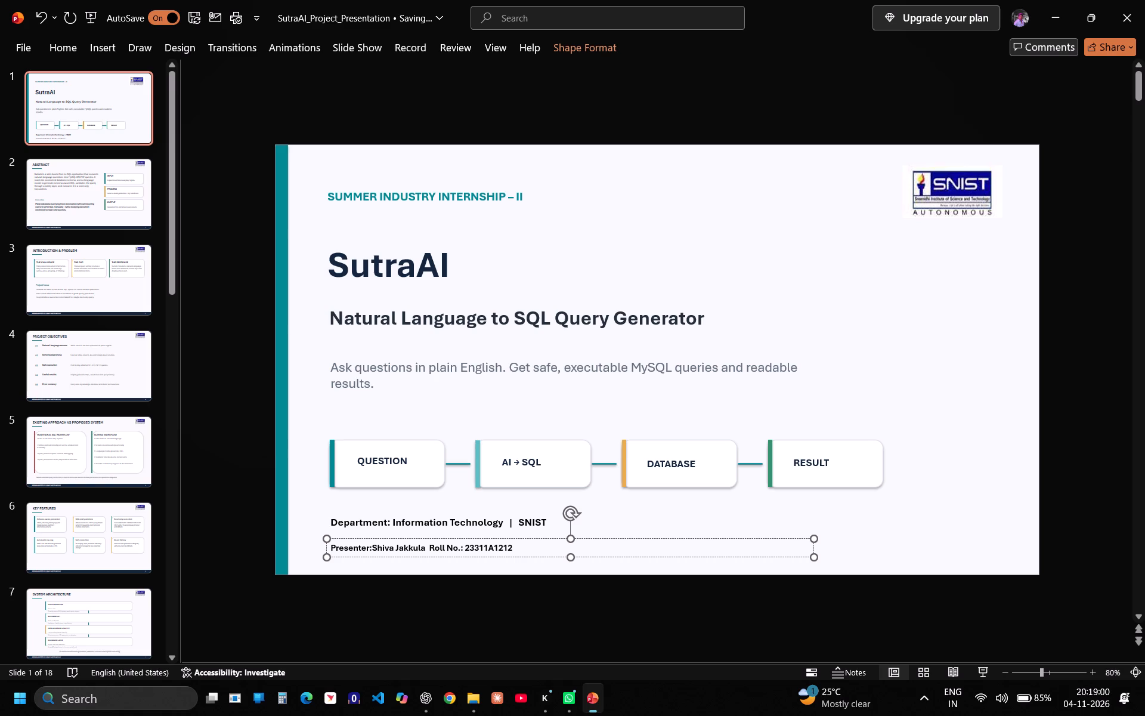
key(Return)
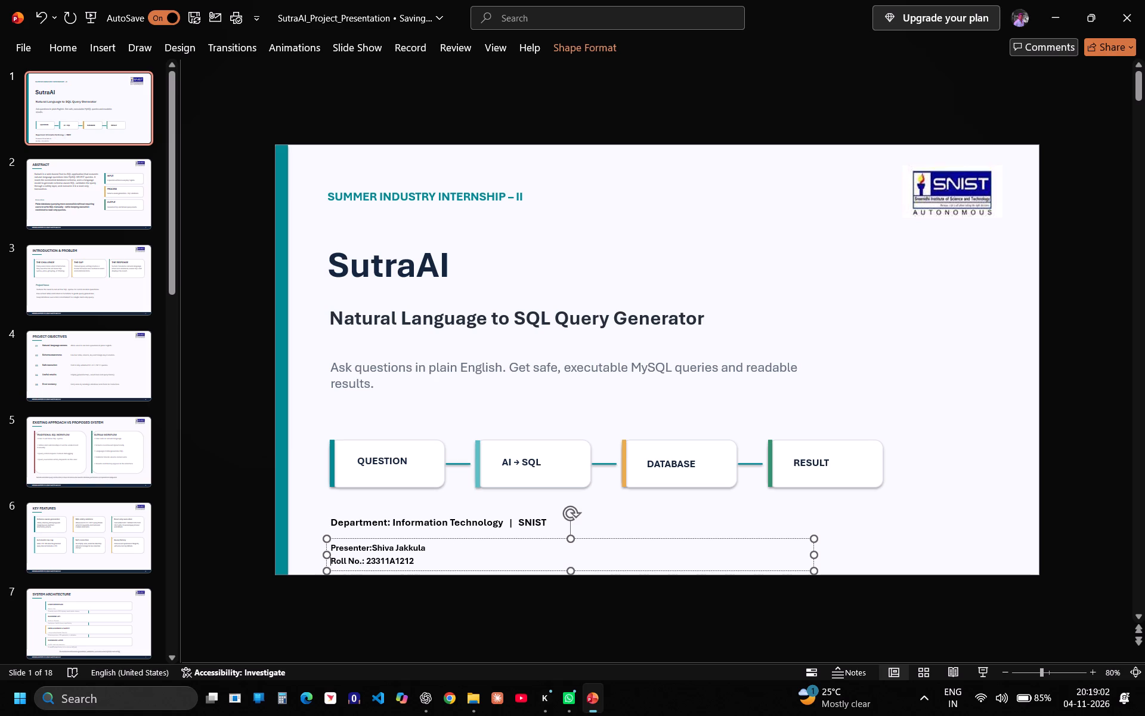
click(445, 619)
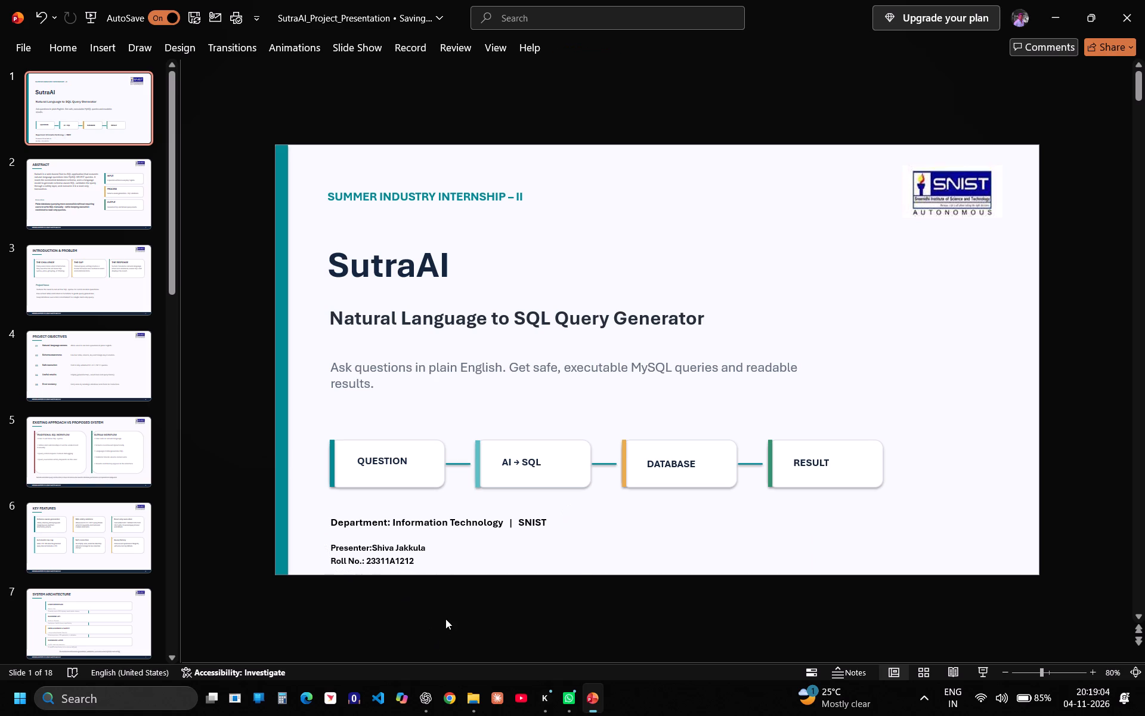
Narrow the presenter text box so that its right edge ends roughly below SNIST in the Department line.
click(369, 545)
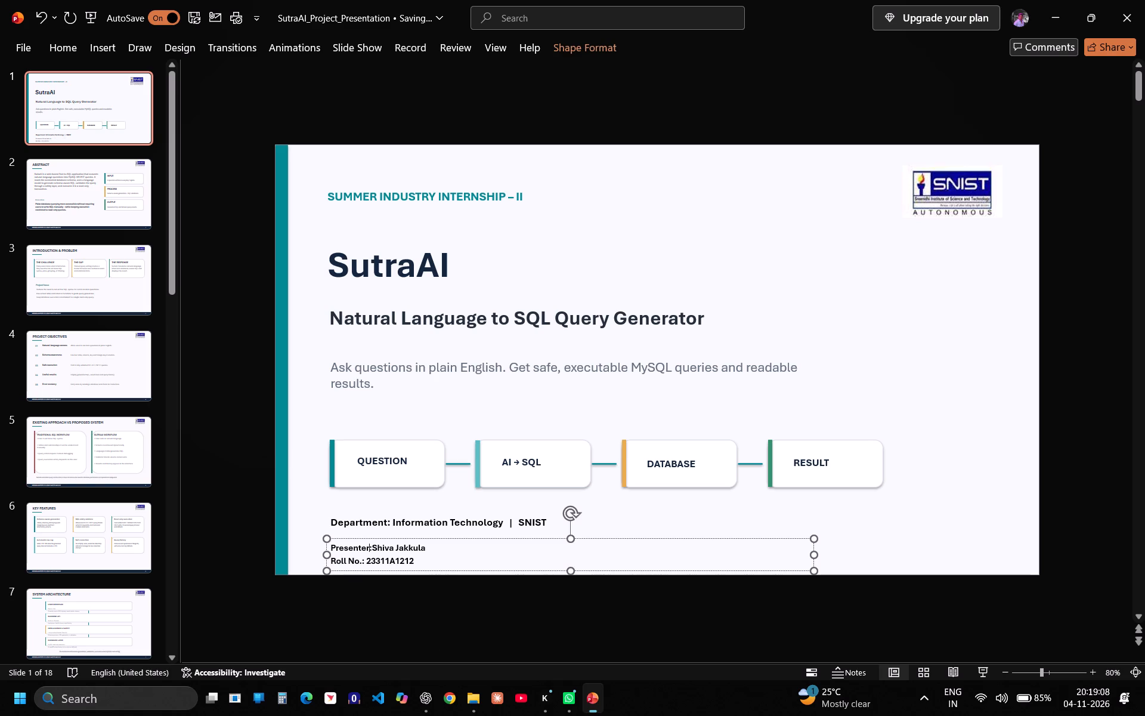
drag(814, 555, 592, 563)
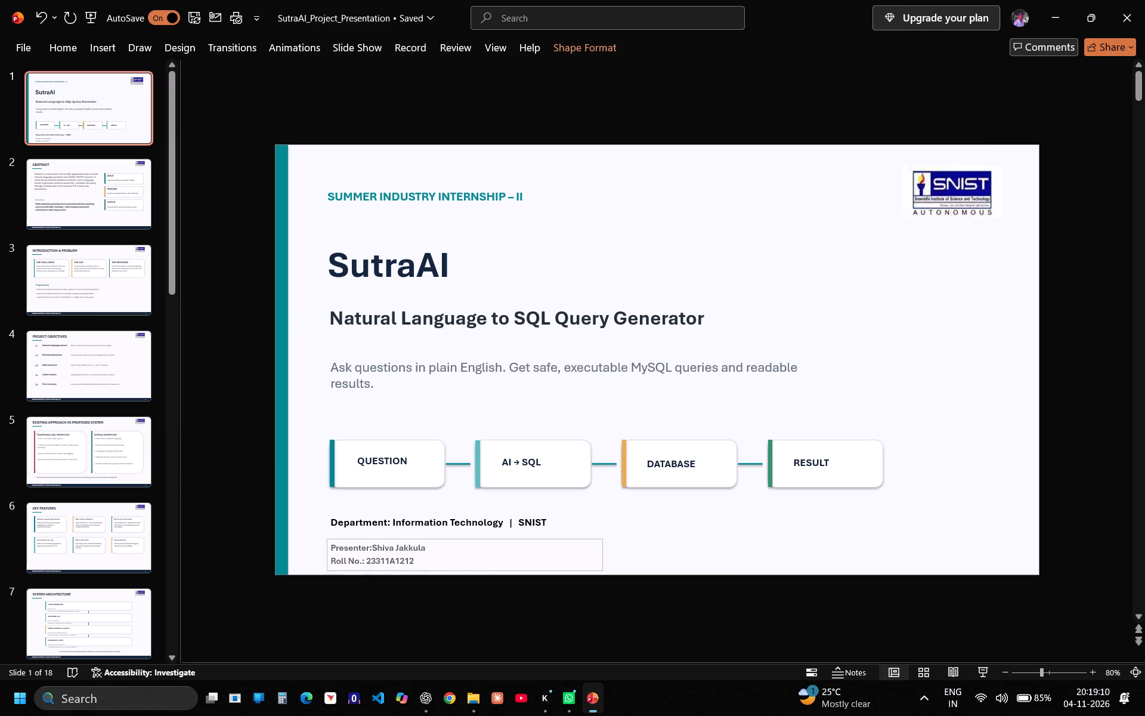
drag(592, 563, 530, 563)
Set the font size of both the presenter and roll number lines to 14.
triple_click(461, 561)
click(461, 561)
click(420, 555)
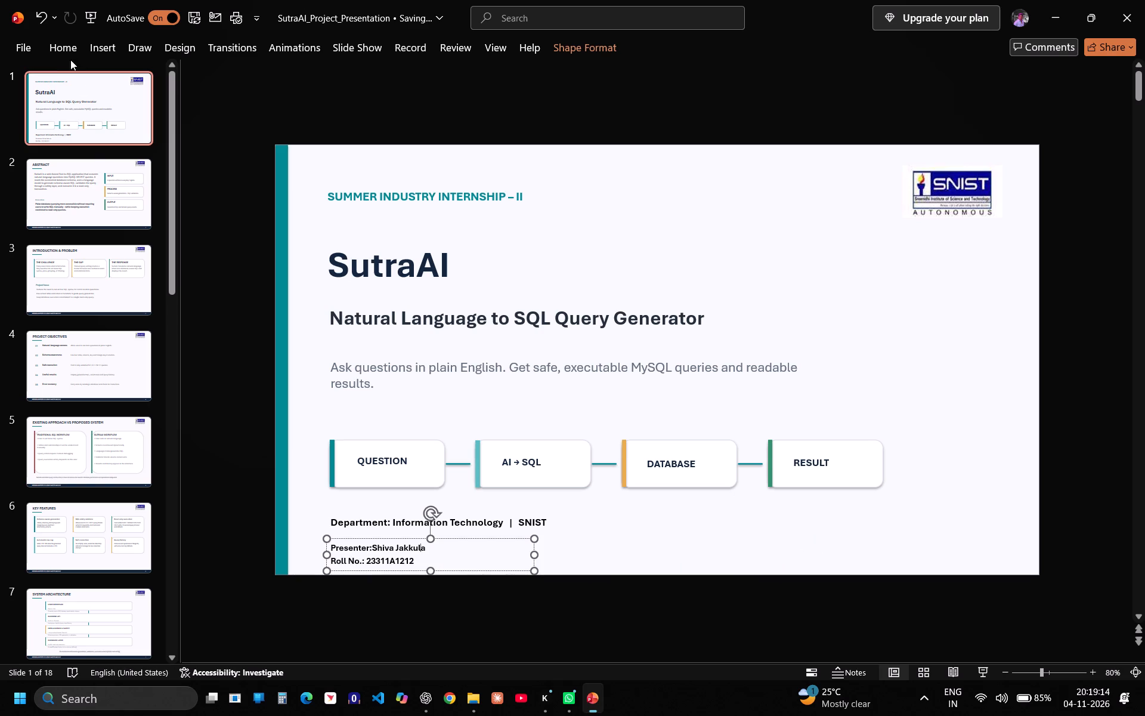
click(89, 48)
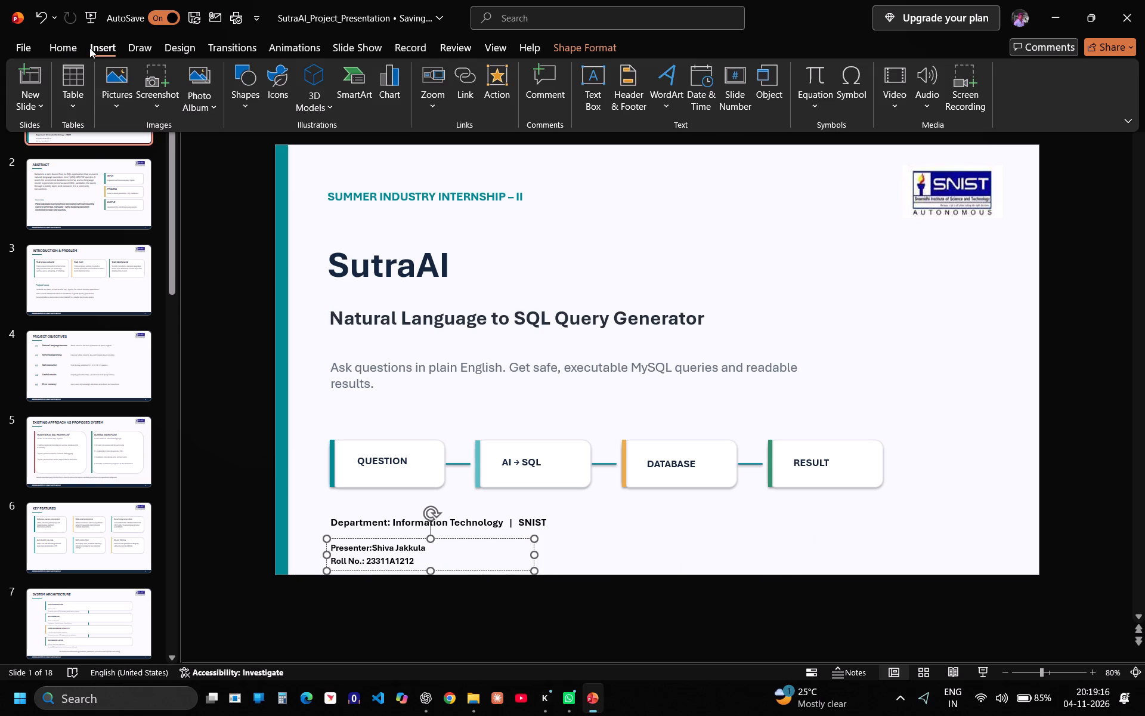
click(426, 555)
drag(414, 558, 369, 543)
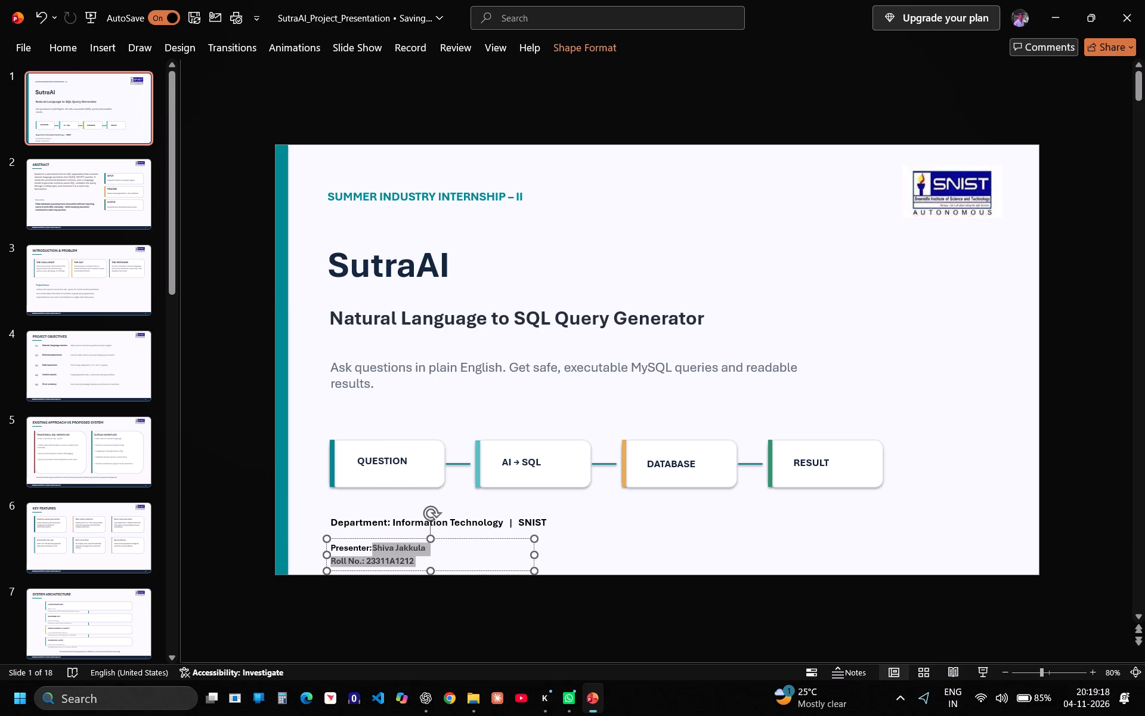
drag(369, 543, 342, 544)
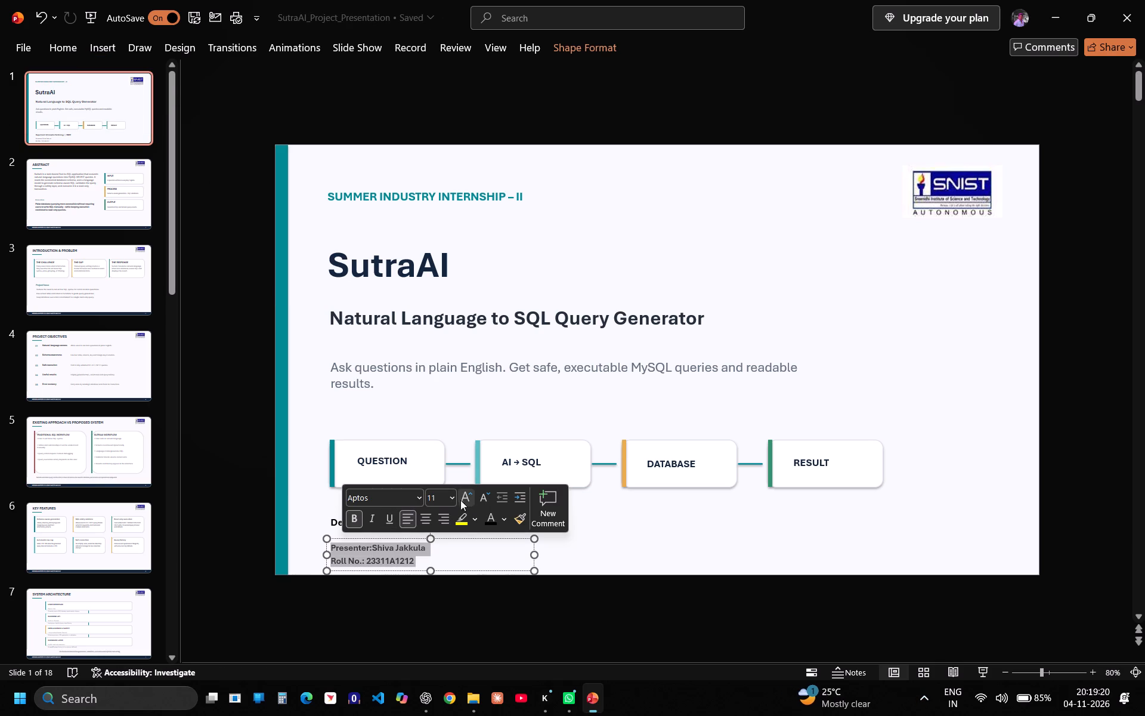
click(457, 495)
click(453, 495)
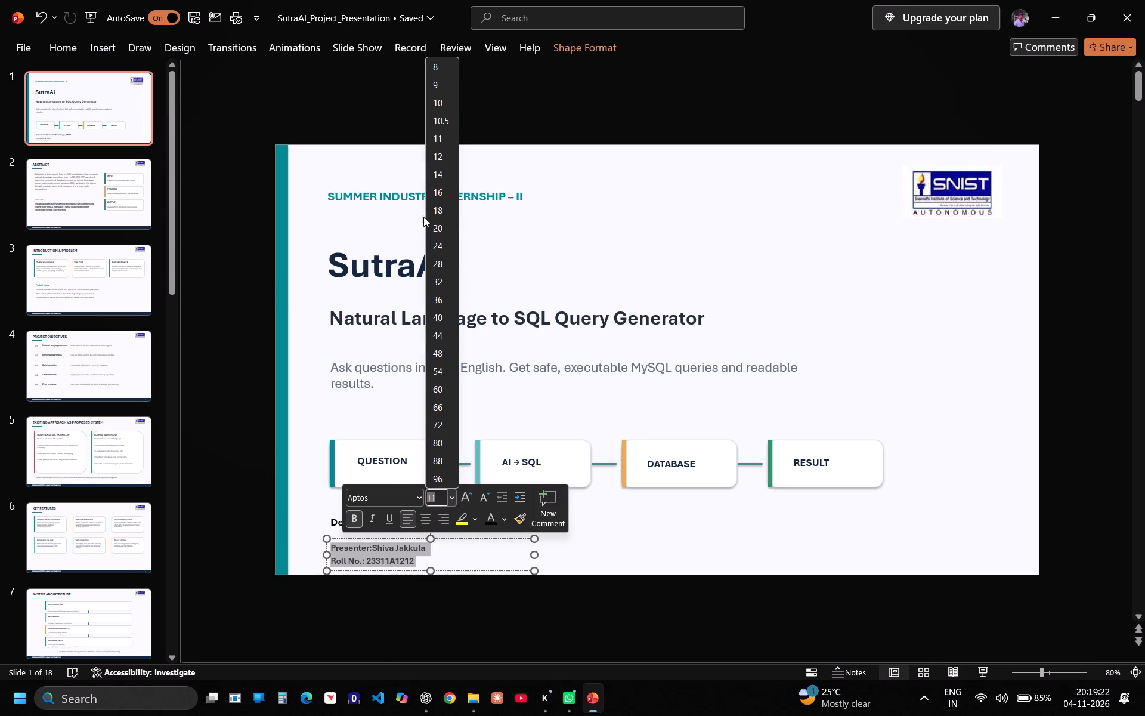
click(440, 172)
Change the font of the presenter and roll number lines to Times New Roman.
click(416, 501)
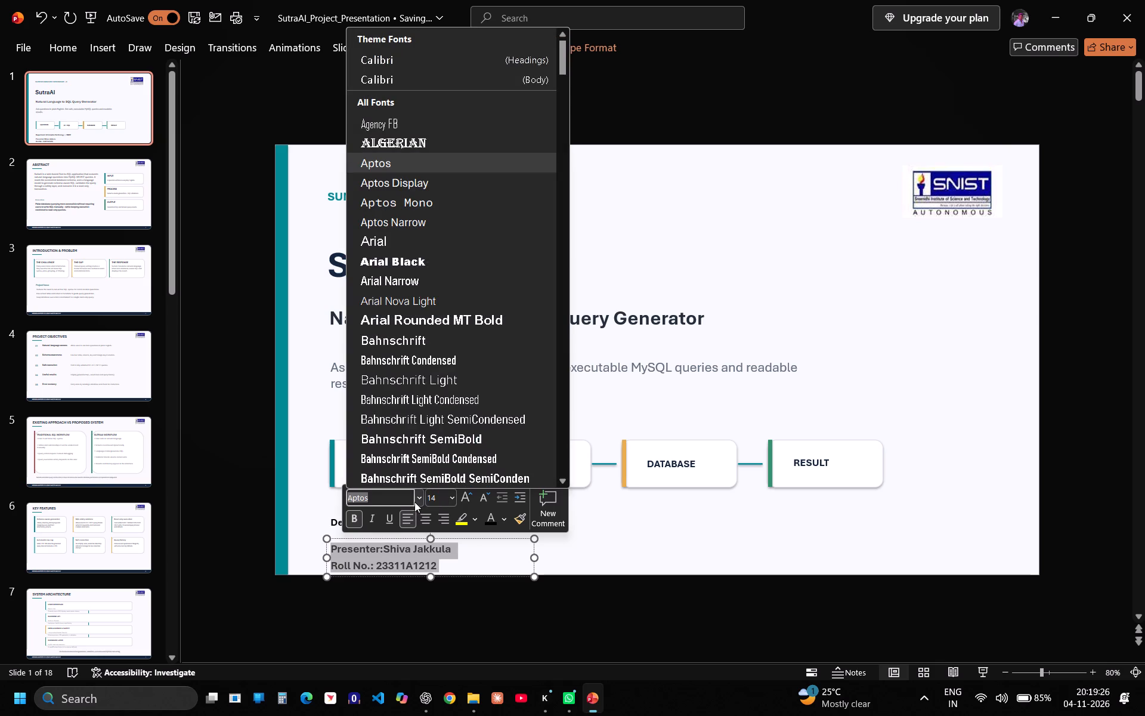
text(tim)
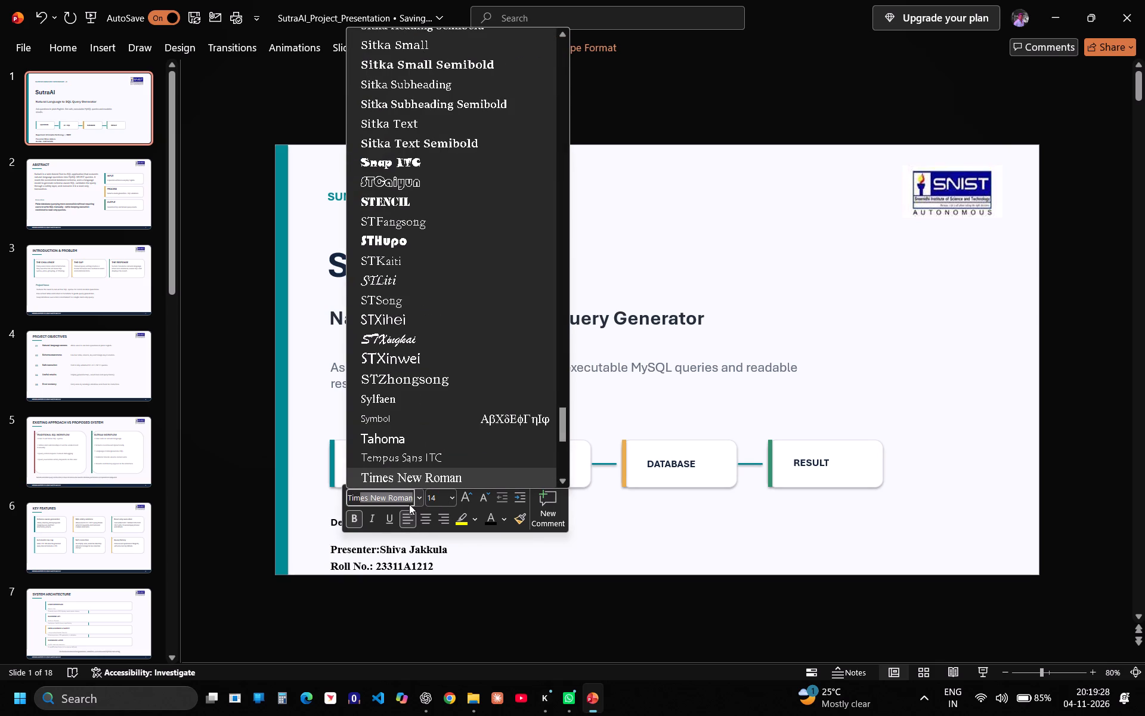
key(Return)
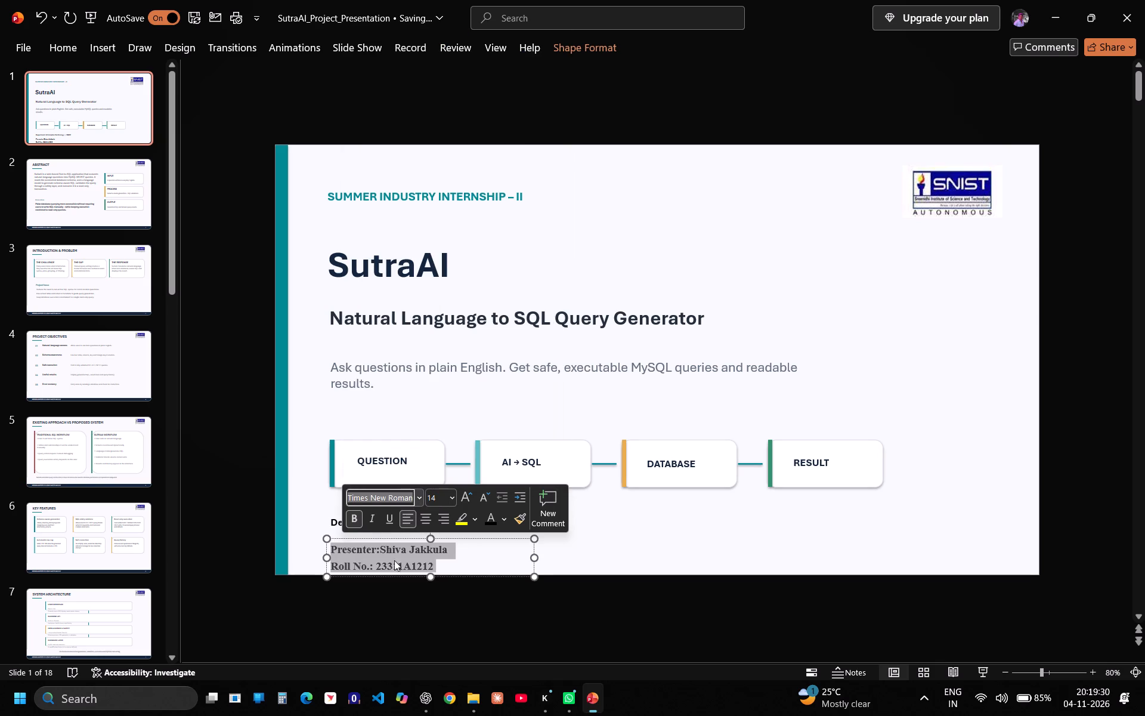
click(407, 612)
Set the Department line on the title slide to 16-point Times New Roman.
triple_click(455, 523)
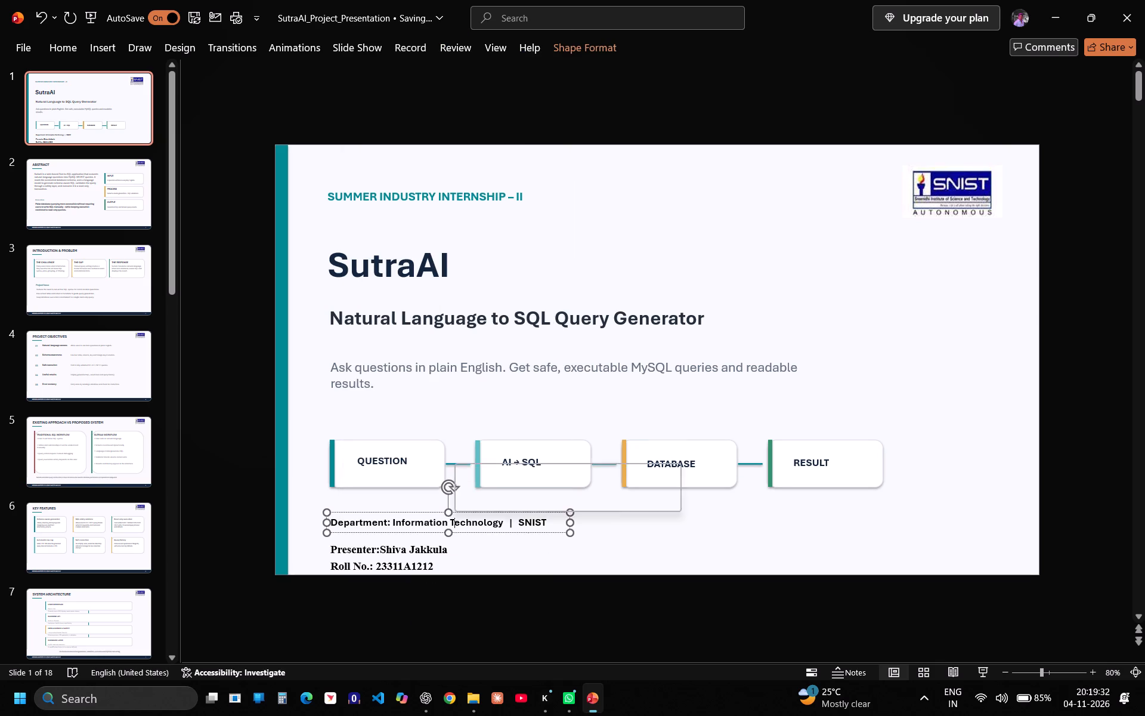
click(455, 523)
triple_click(455, 523)
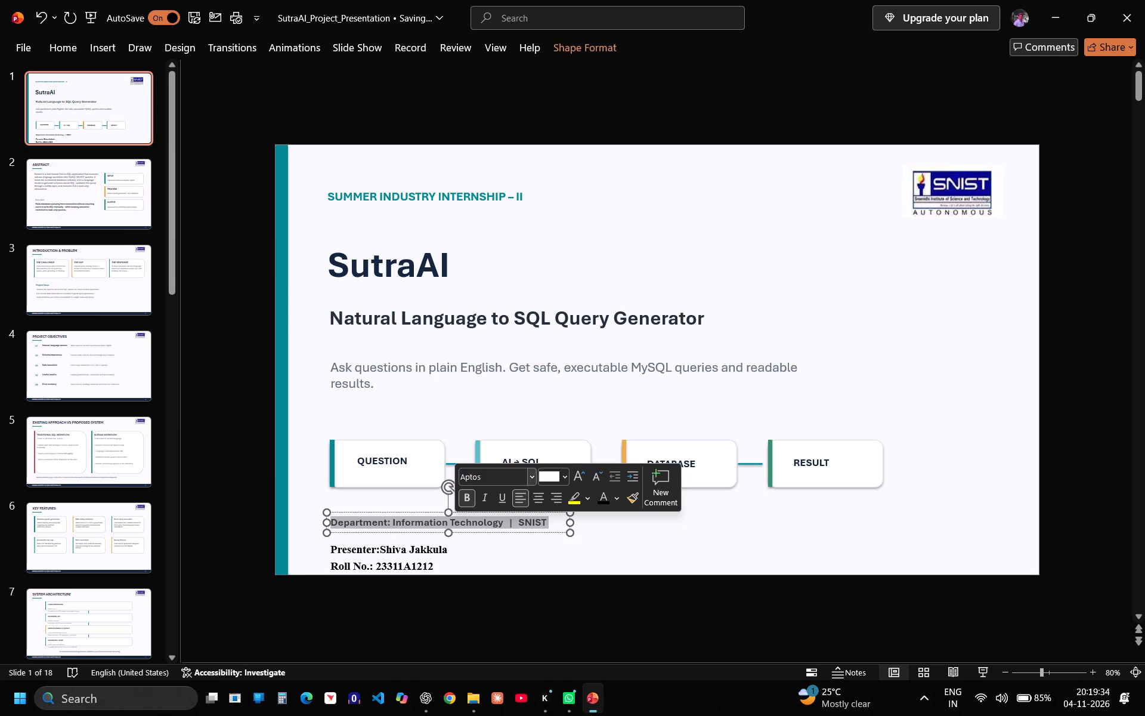
click(563, 479)
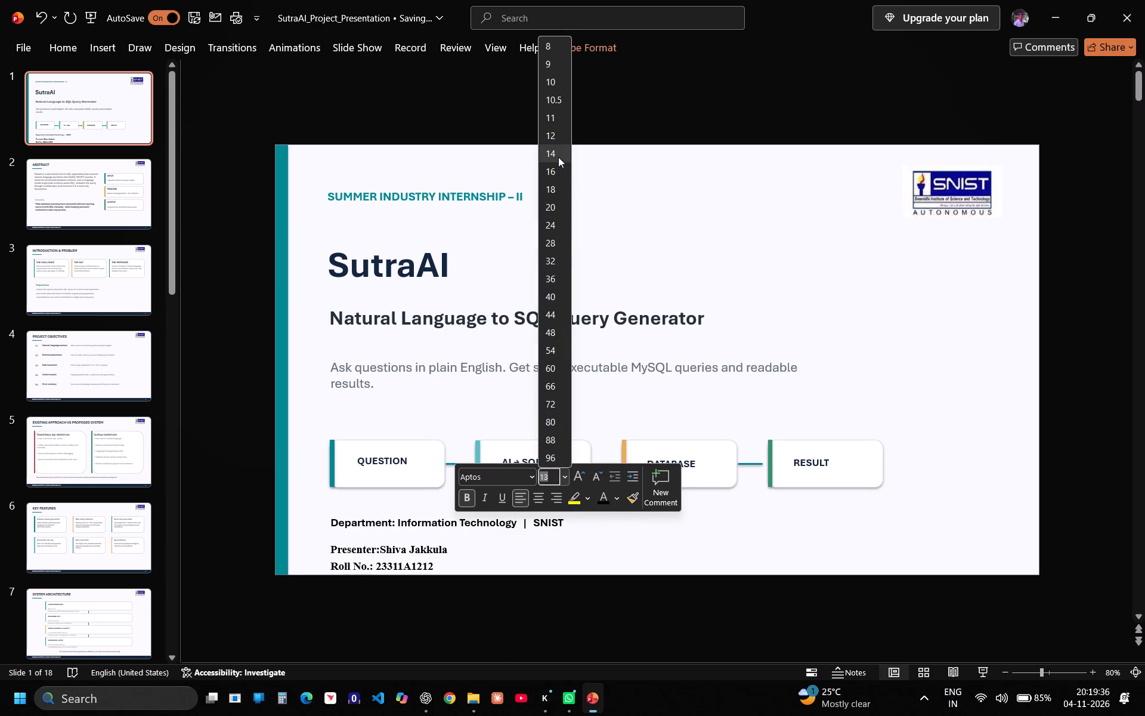
click(554, 176)
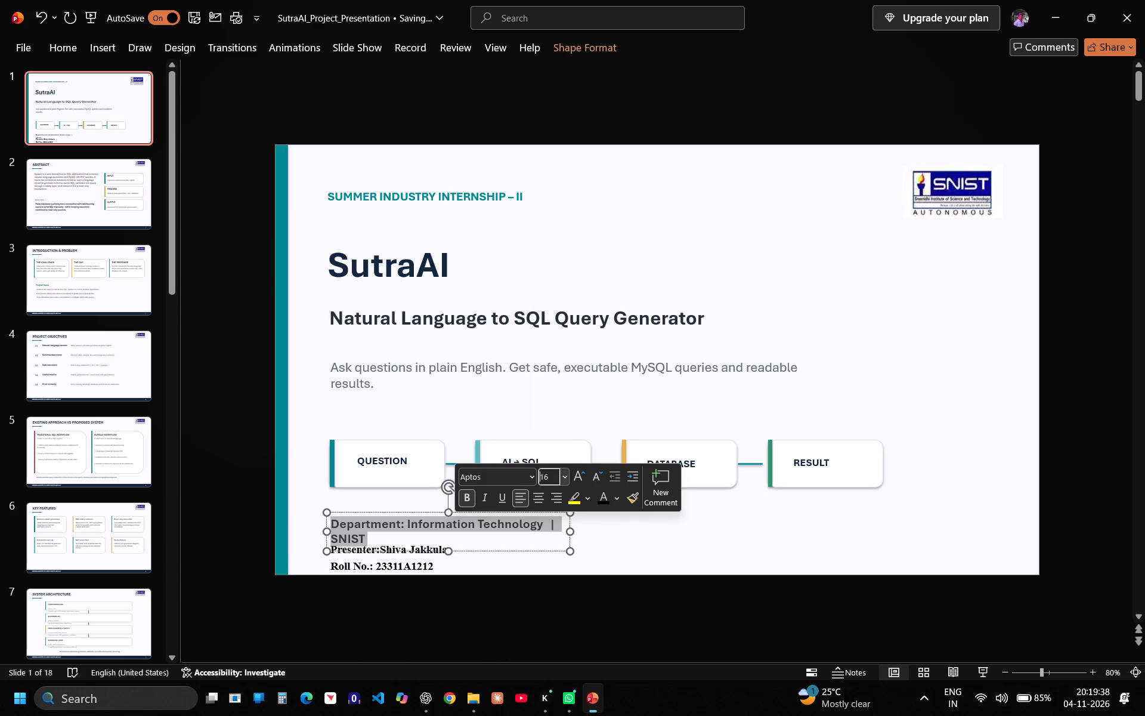
click(530, 474)
text(ti)
key(Return)
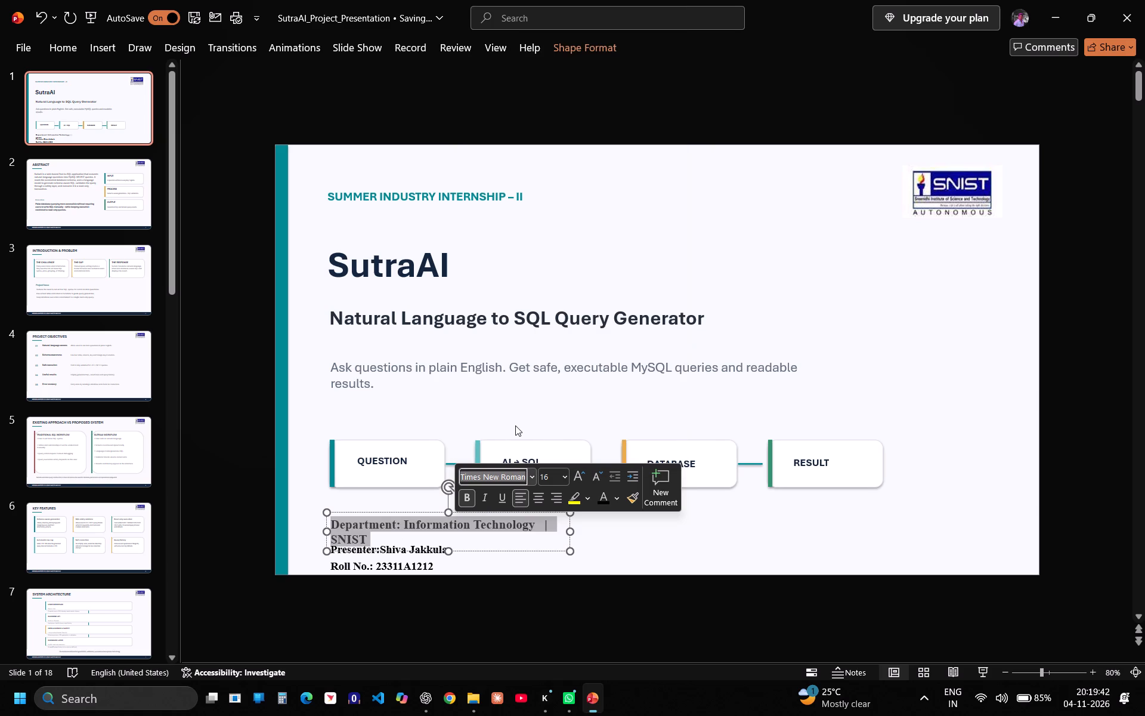
Widen the Department text box until the whole line, including SNIST, fits on one row.
drag(571, 529, 586, 529)
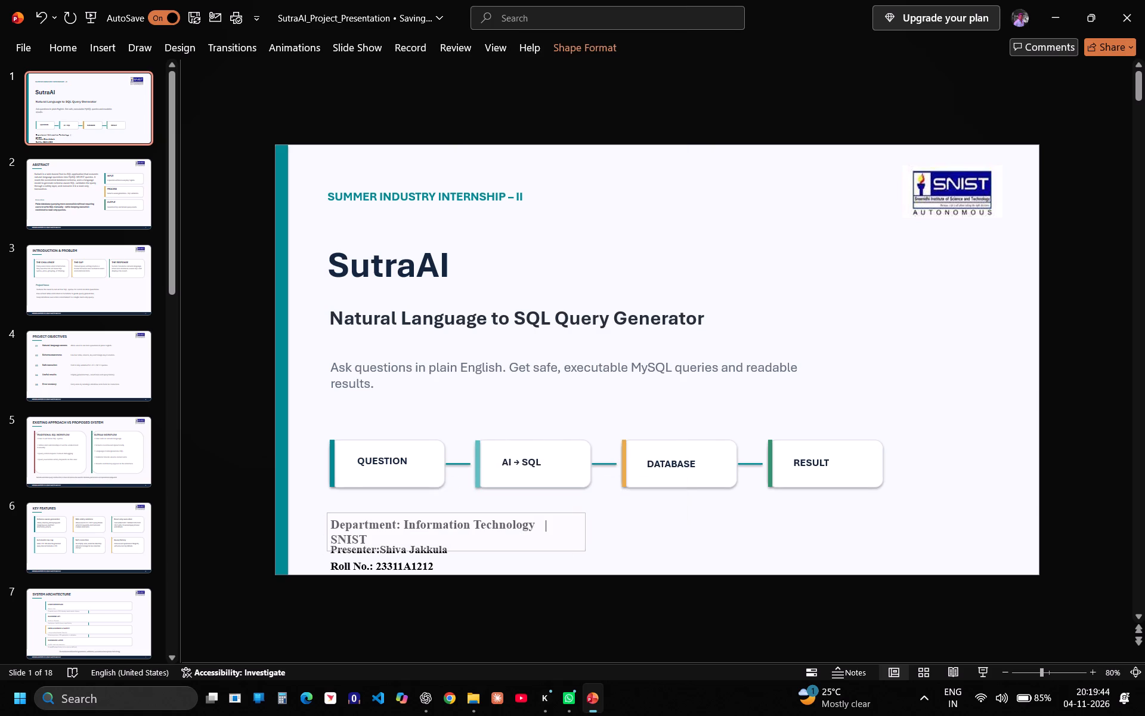
drag(586, 529, 602, 529)
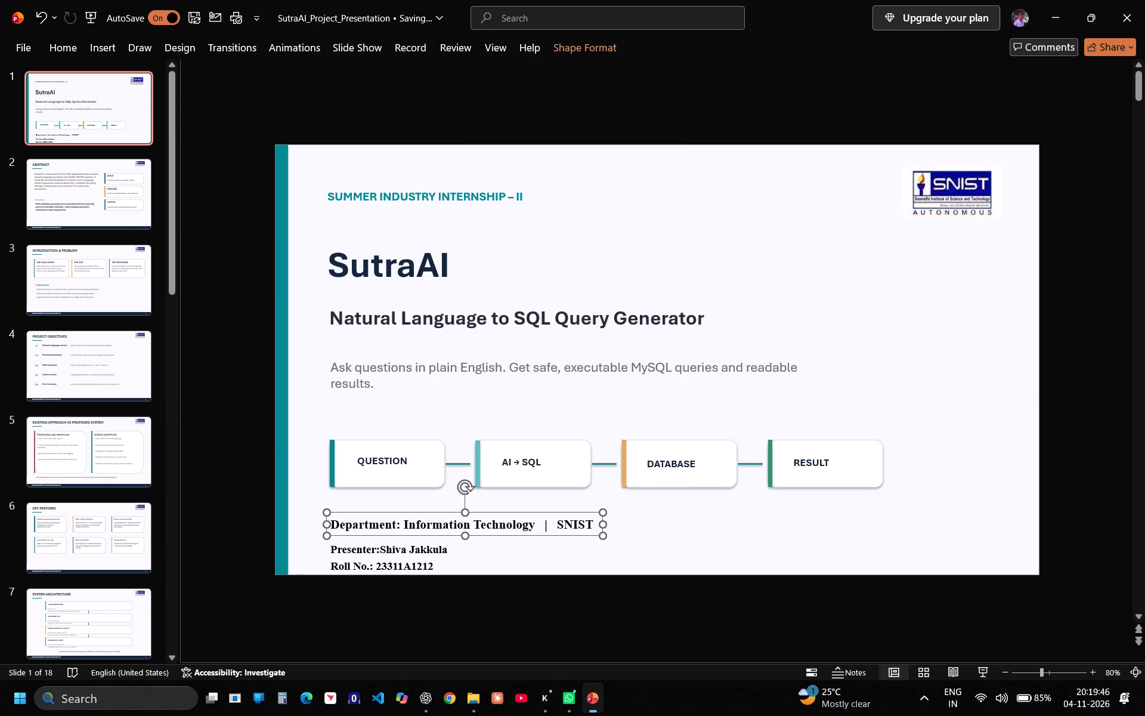
click(570, 104)
Move the presenter and roll number text box up so it sits directly beneath the Department line.
click(442, 557)
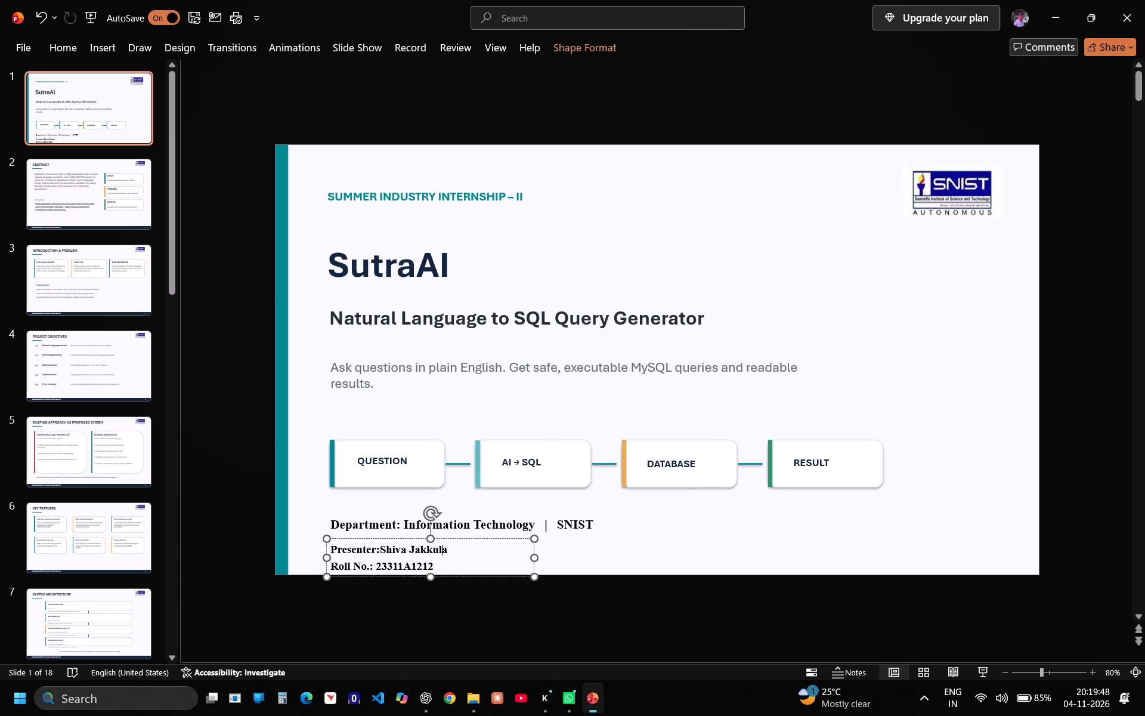
drag(467, 539, 468, 534)
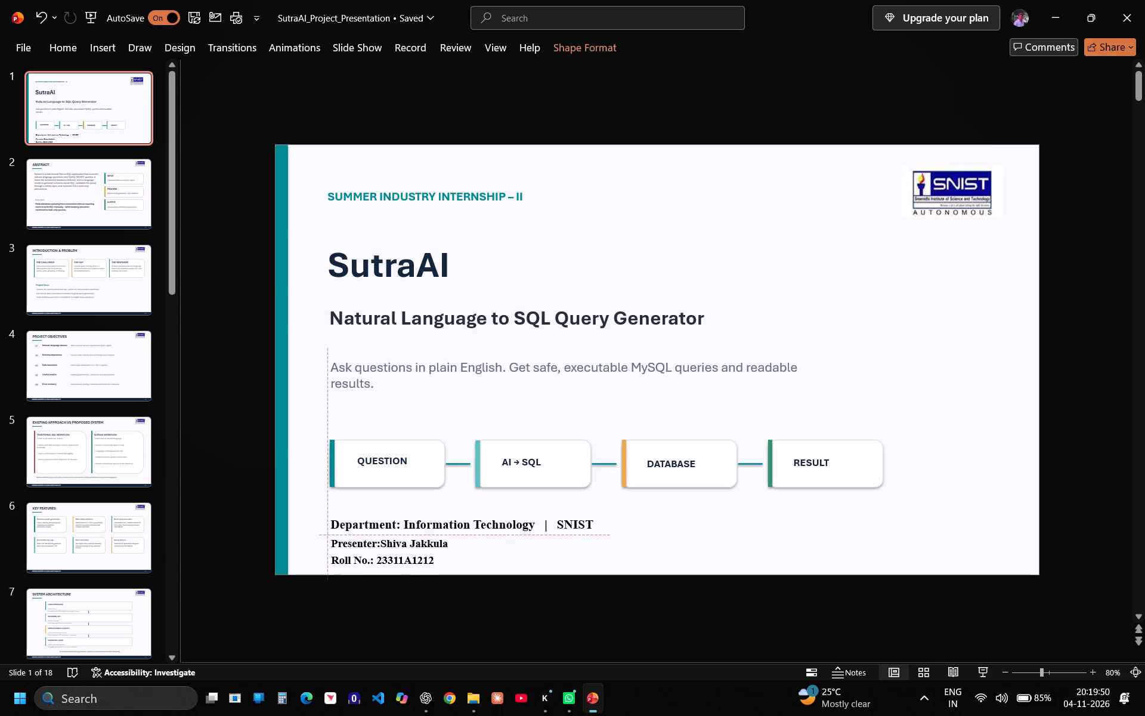
drag(468, 534, 468, 531)
click(459, 609)
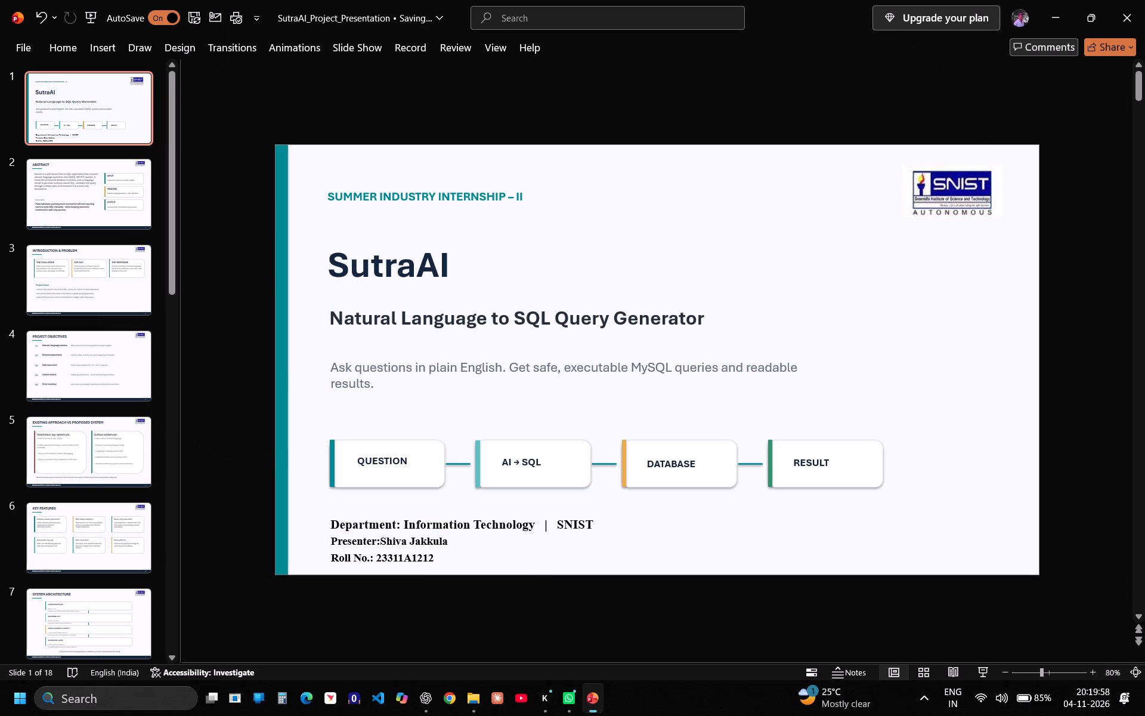
Change the text colour of the subtitle "Natural Language to SQL Query Generator" to the dark red theme colour.
triple_click(457, 307)
click(457, 307)
triple_click(463, 318)
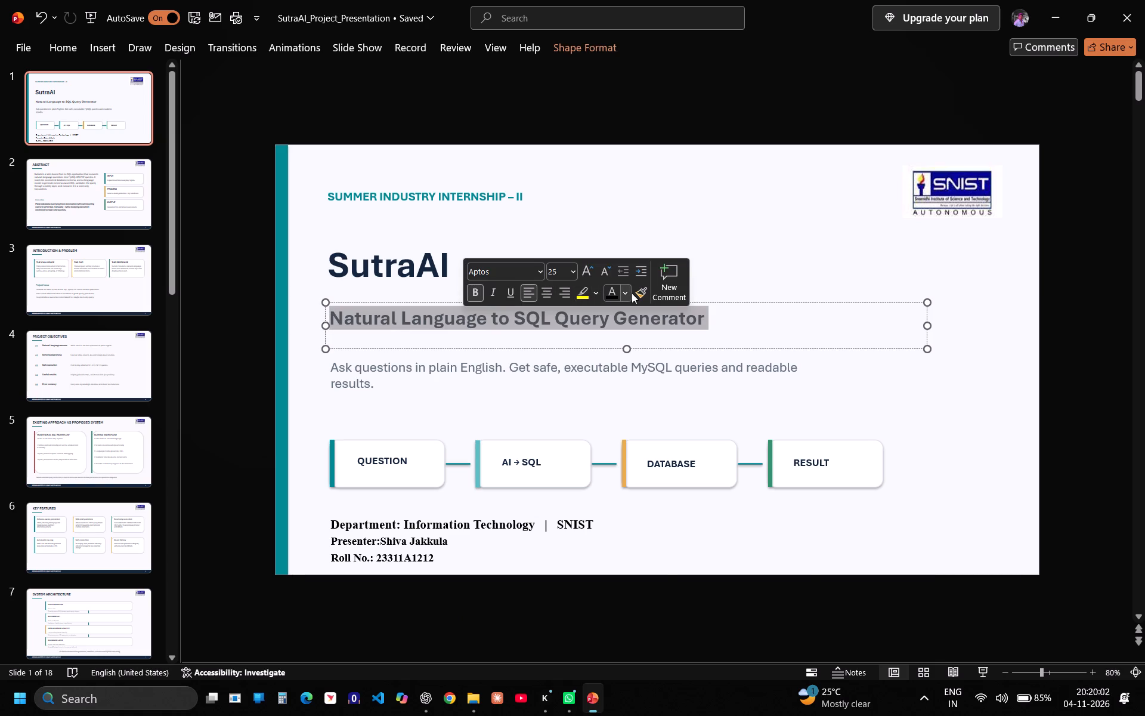
click(627, 292)
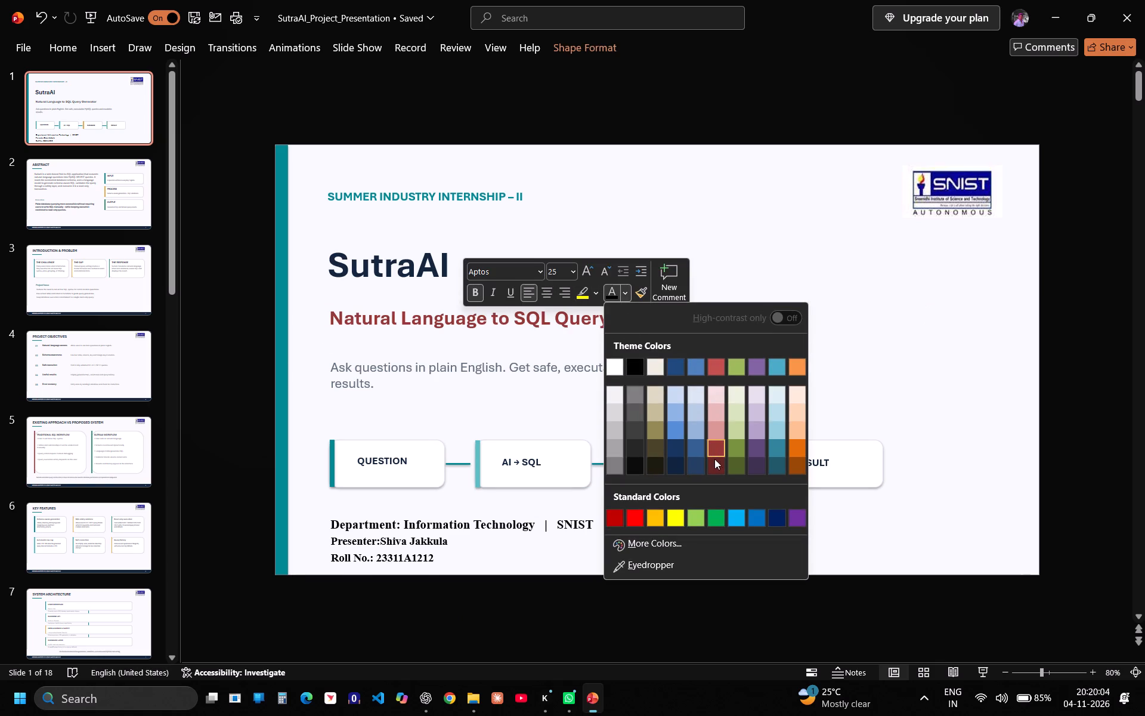
click(714, 448)
click(426, 115)
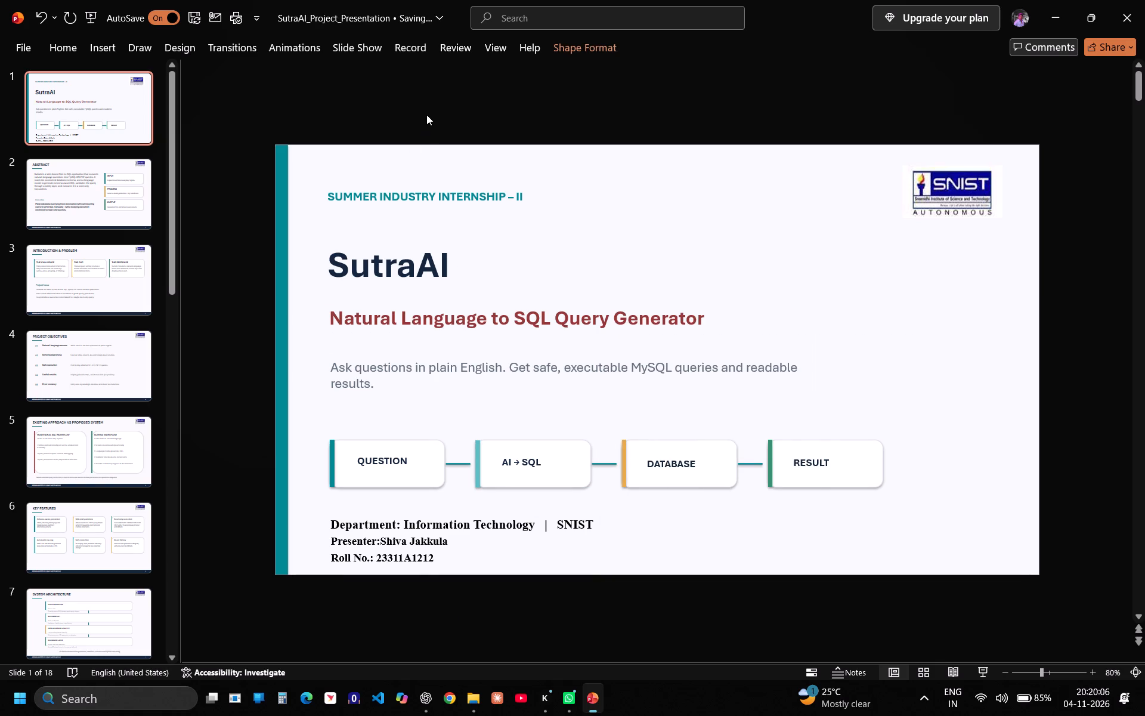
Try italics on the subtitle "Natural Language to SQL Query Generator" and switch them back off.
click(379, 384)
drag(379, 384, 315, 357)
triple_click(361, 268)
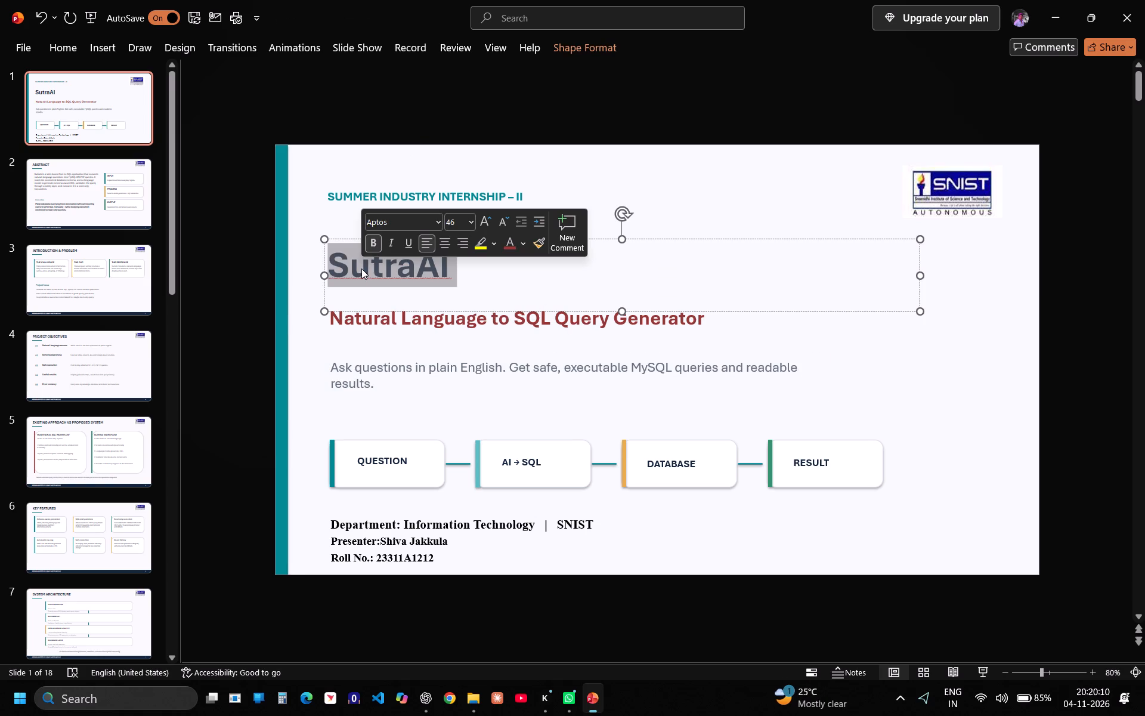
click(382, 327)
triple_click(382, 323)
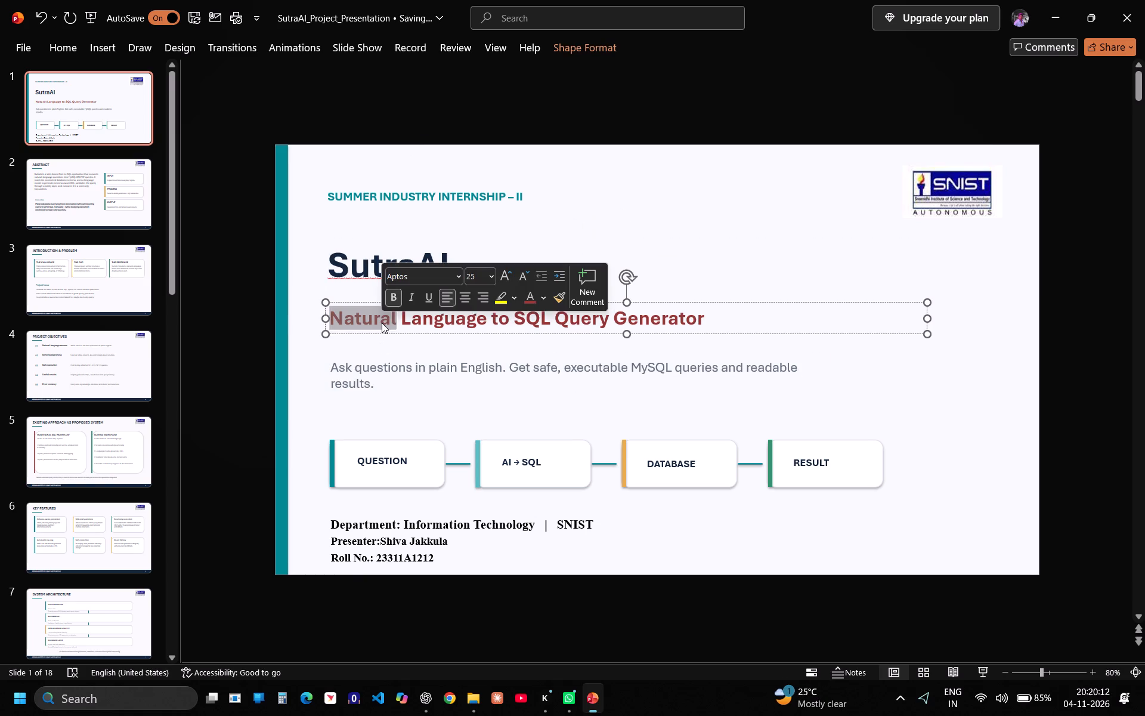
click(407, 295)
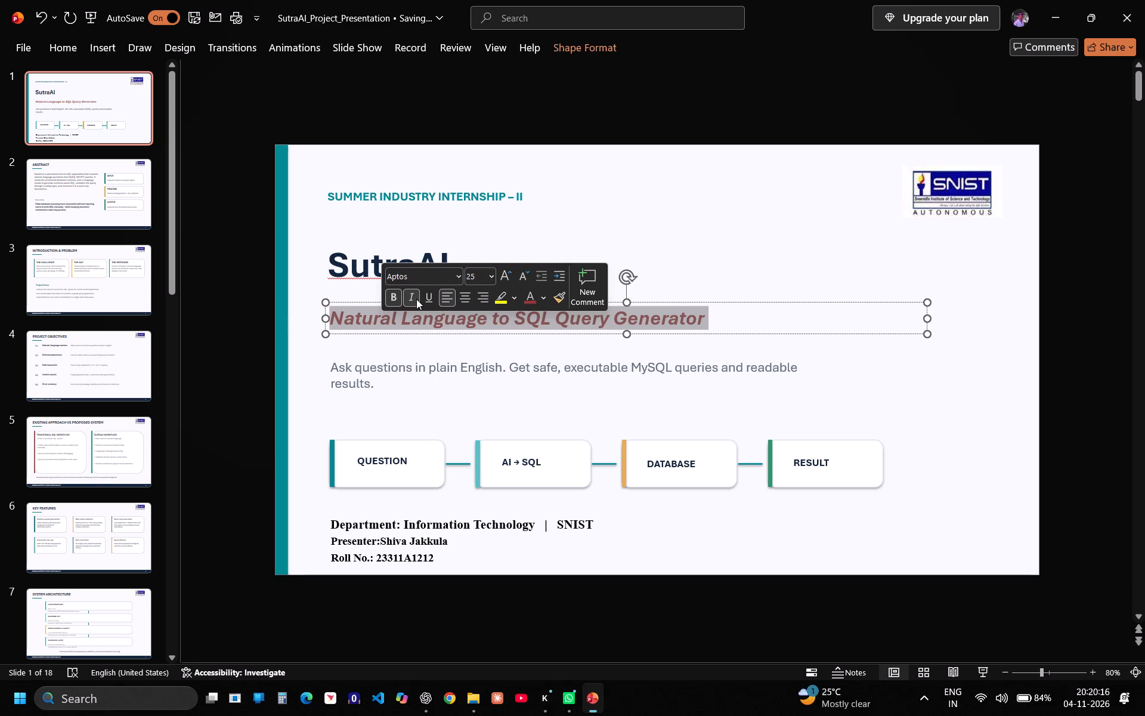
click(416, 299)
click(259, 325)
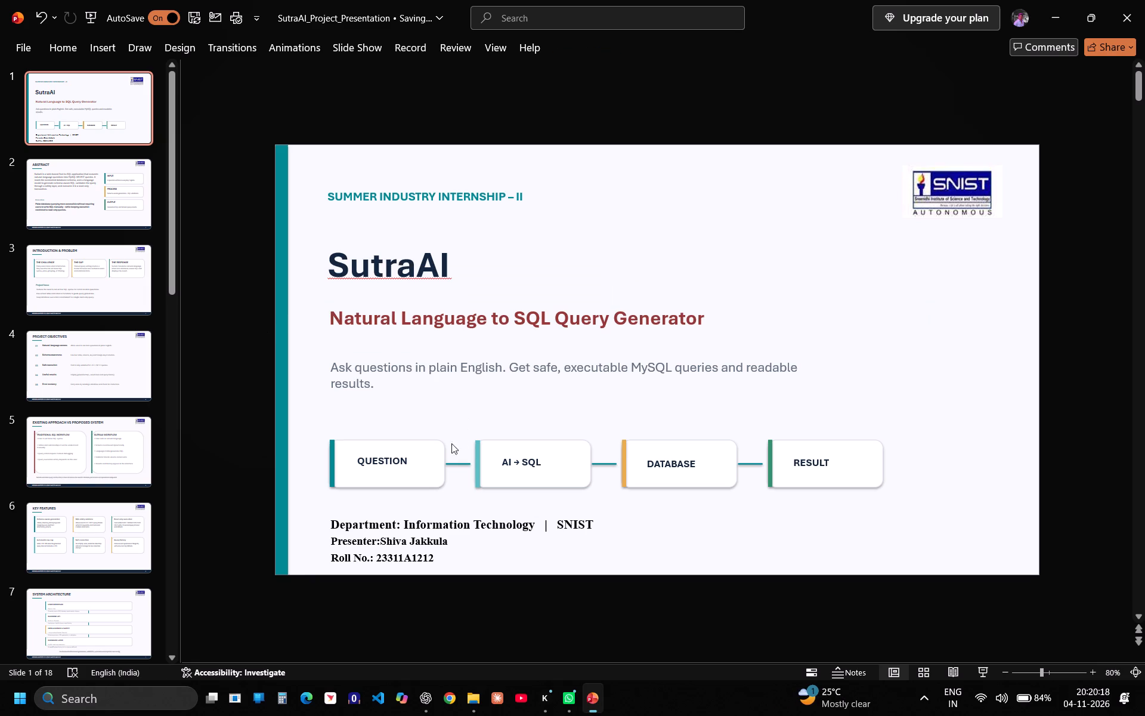
Move the Department text box up slightly, closer to the row of process boxes.
click(418, 476)
click(624, 493)
click(377, 507)
drag(389, 510, 388, 501)
Move the presenter and roll number text box up to close the gap beneath the Department line, keeping it left-aligned.
click(379, 547)
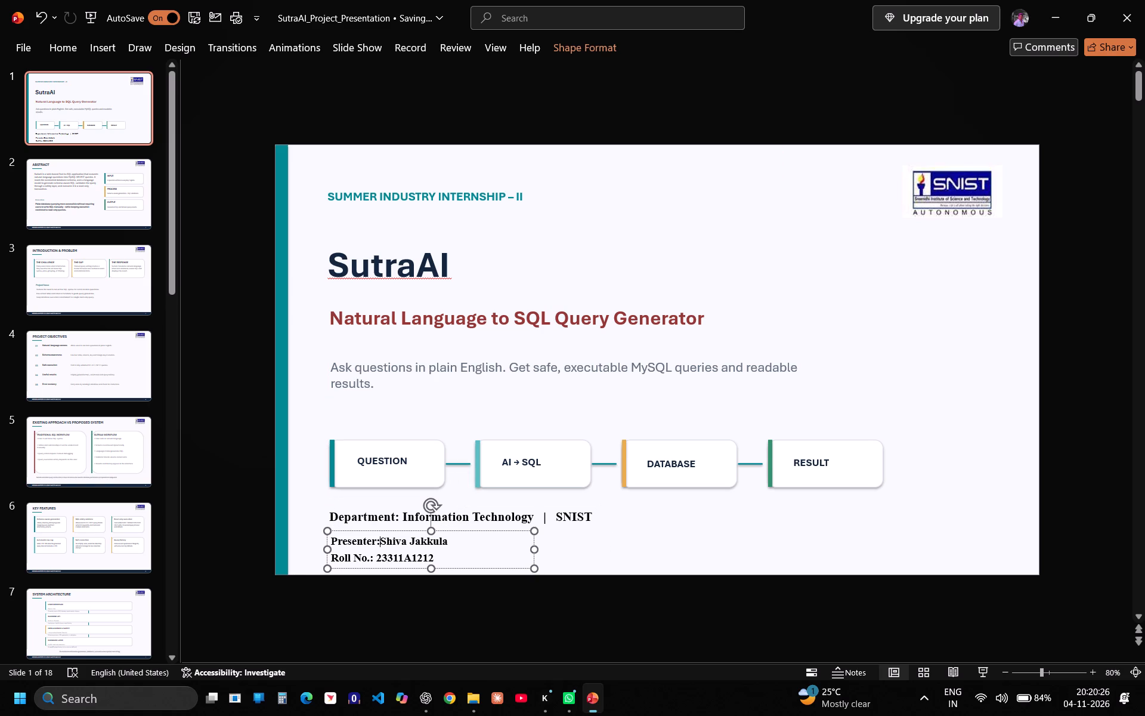
drag(413, 530, 411, 520)
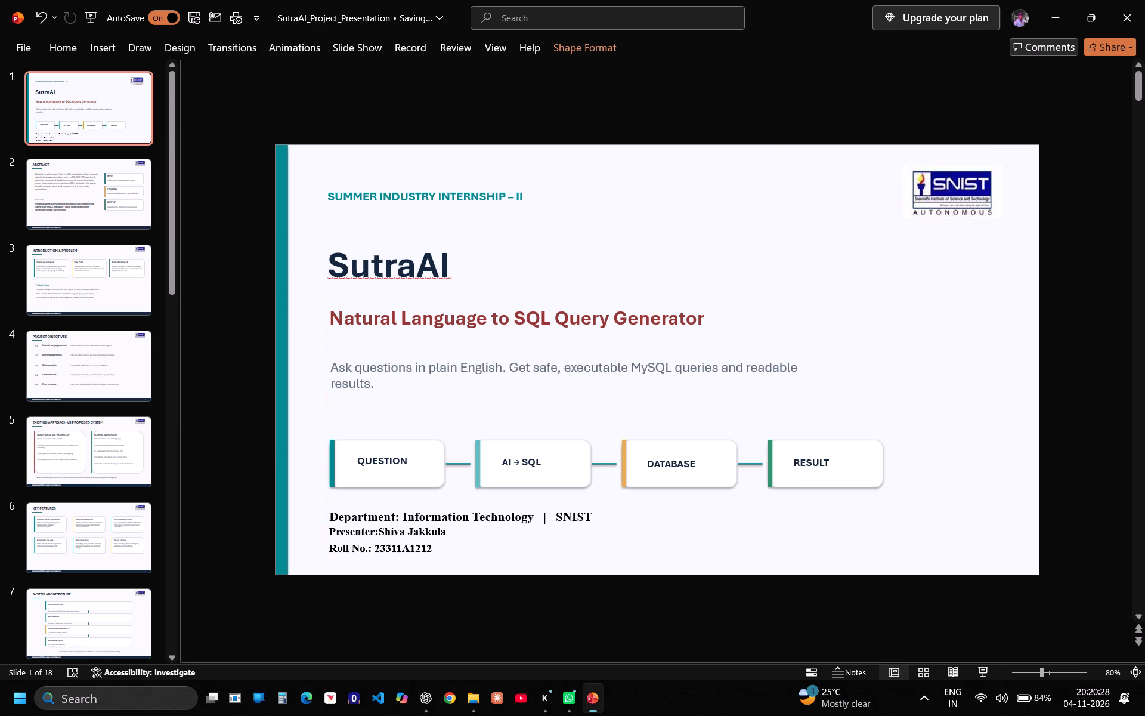
drag(411, 520, 414, 521)
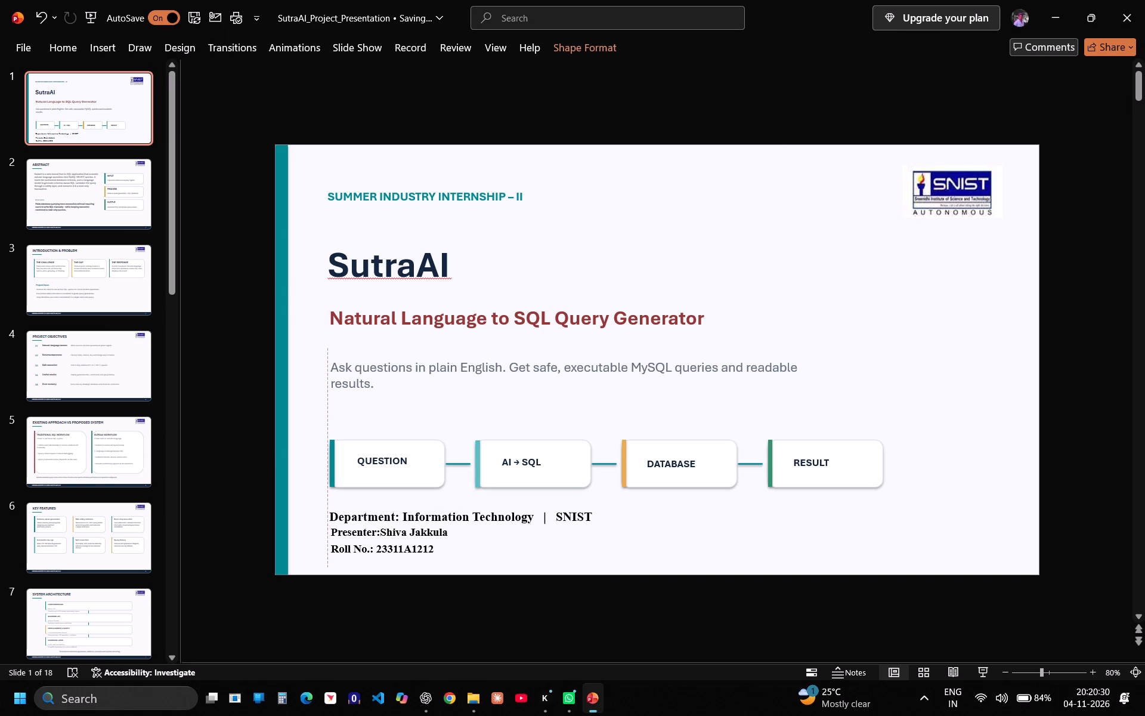
drag(414, 521, 414, 521)
click(528, 615)
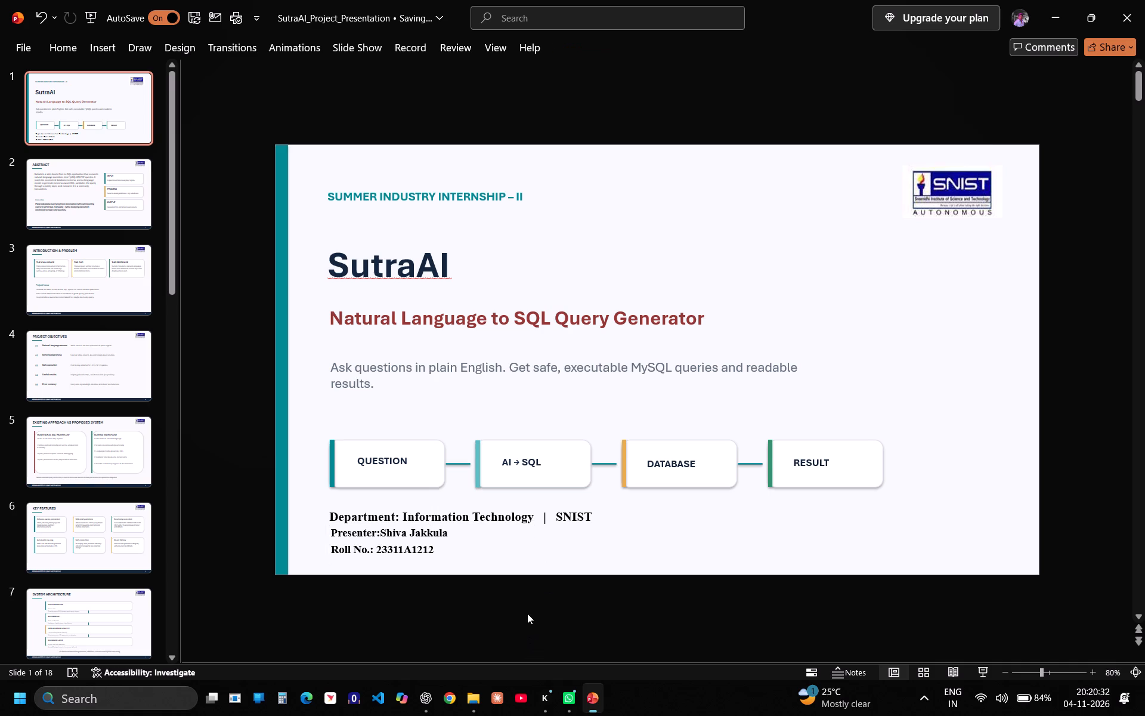
Insert a space between the "Presenter:" label and the name.
click(382, 527)
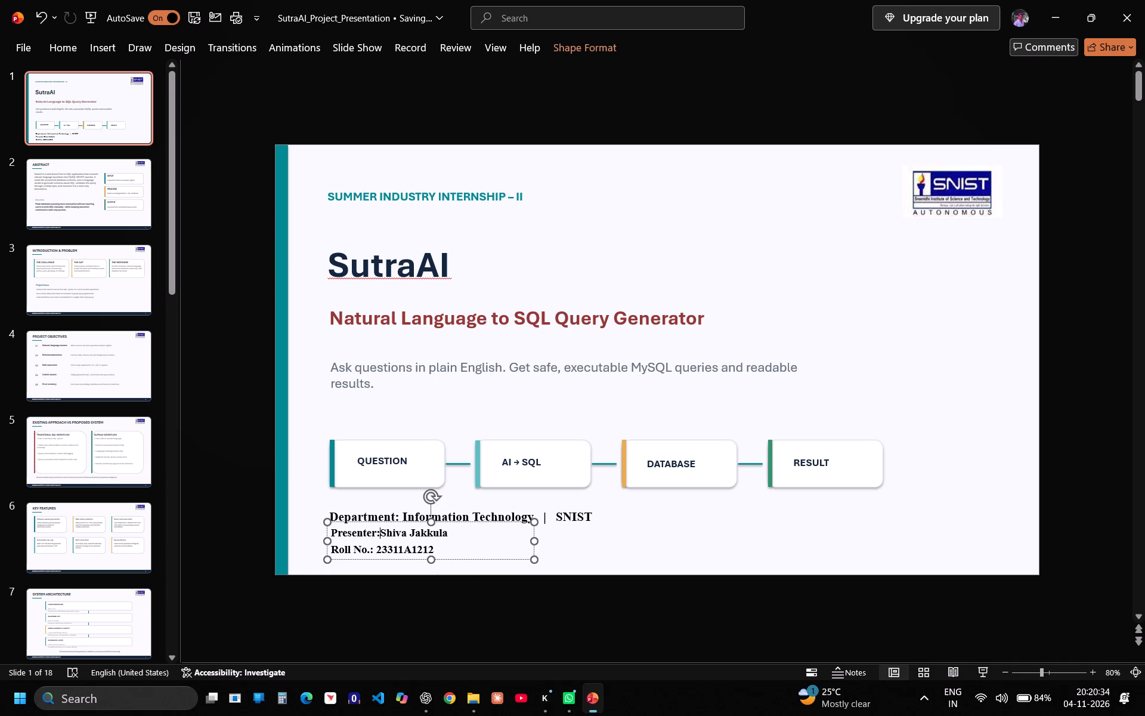
key(space)
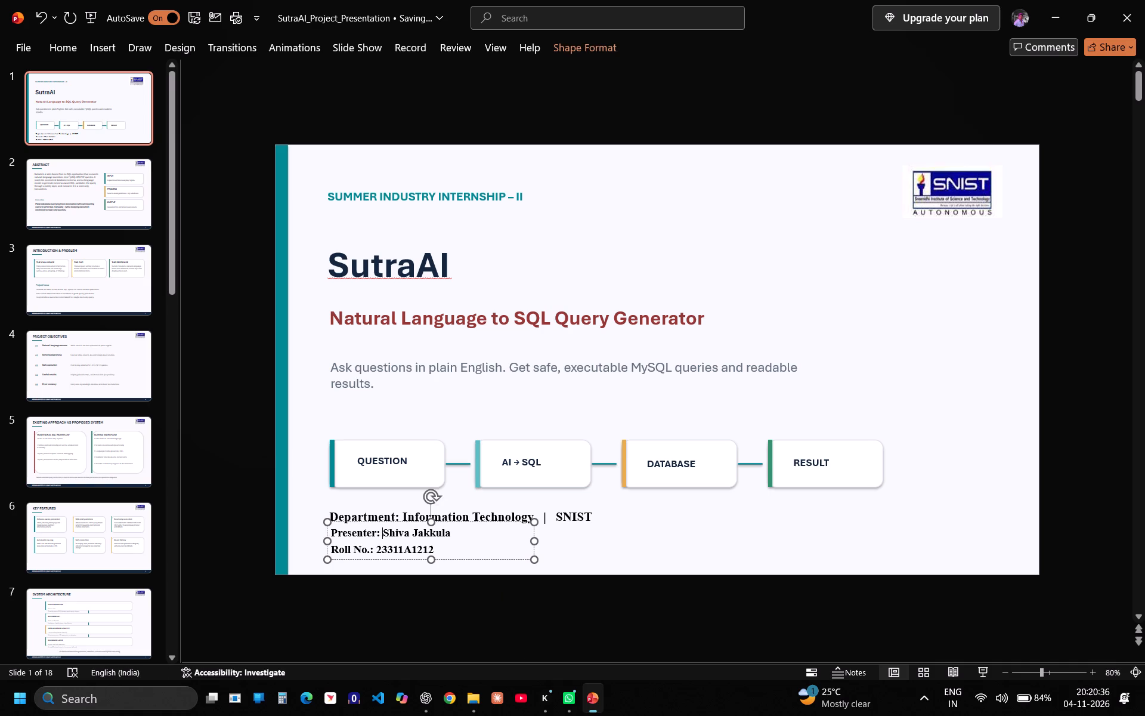
Remove the period after "Roll No" and add two spaces after the colon and three before it.
click(375, 546)
key(space)
key(space)
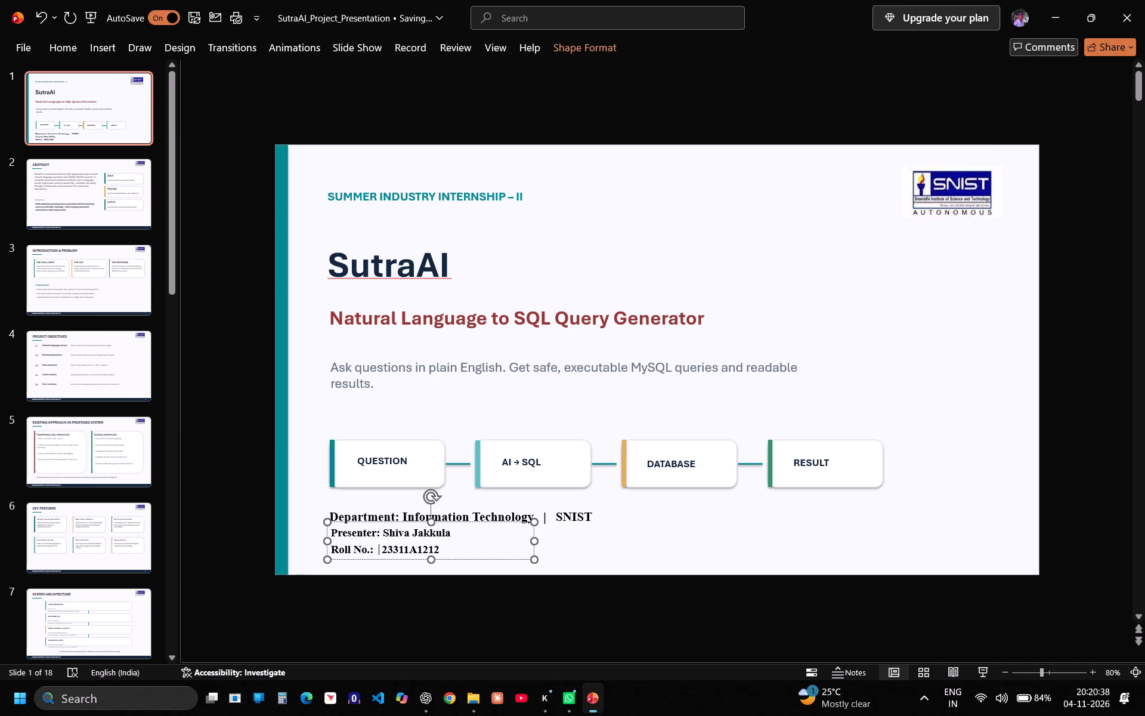
click(371, 548)
key(BackSpace)
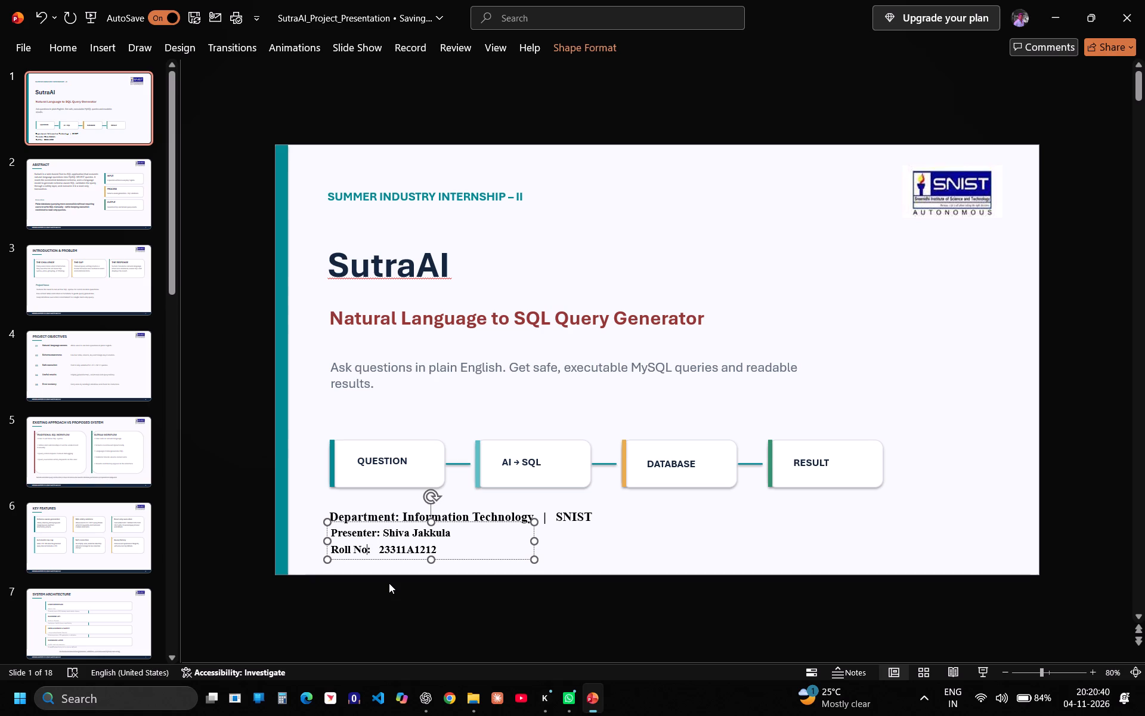
key(space)
key(space)
key(space)
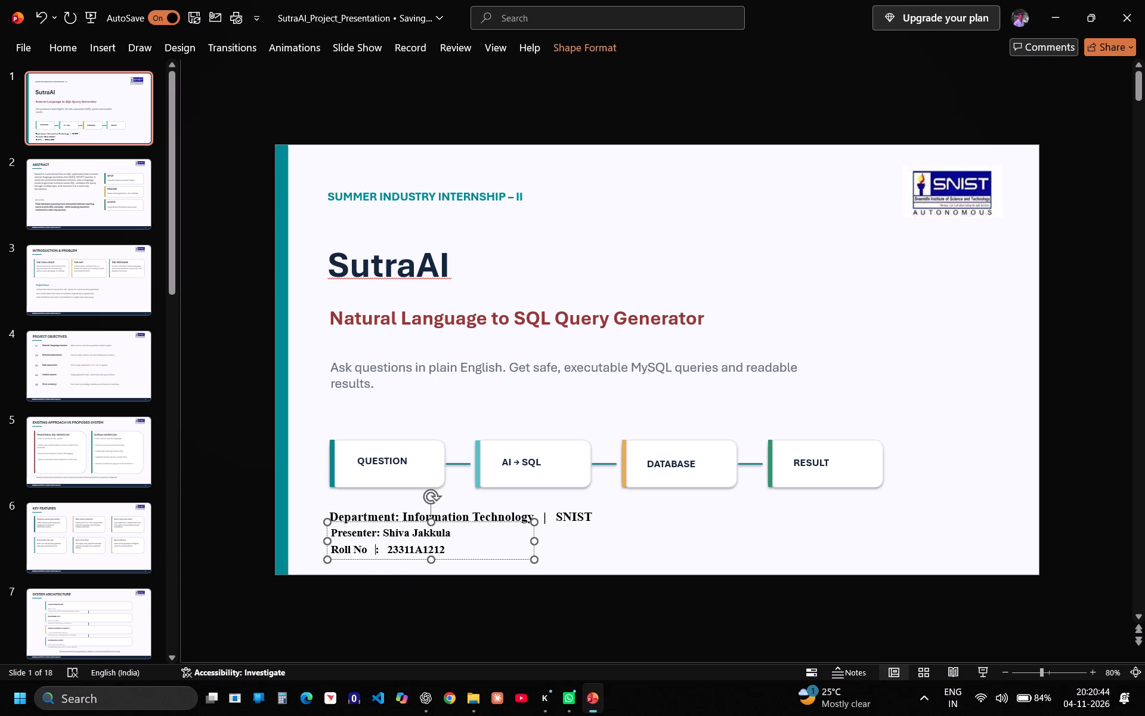
Add a space before the Presenter colon and one more before the Roll No colon to line up the two colons.
click(374, 529)
click(373, 533)
key(space)
key(BackSpace)
key(Right)
key(space)
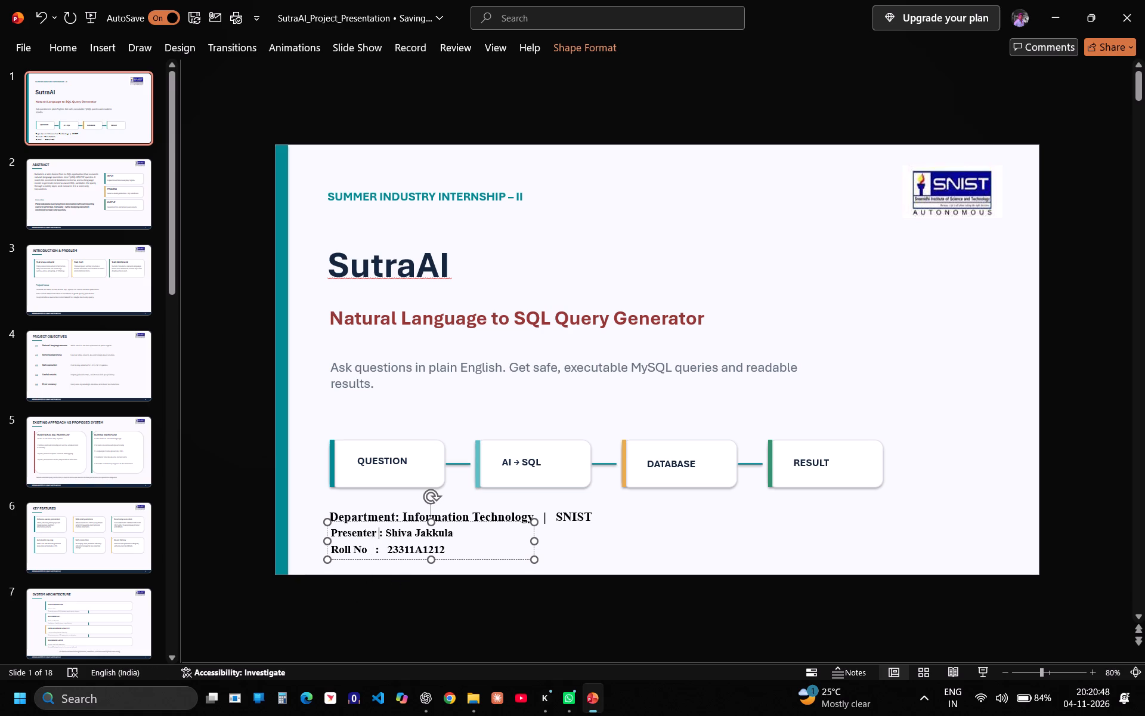
click(372, 551)
key(space)
click(449, 596)
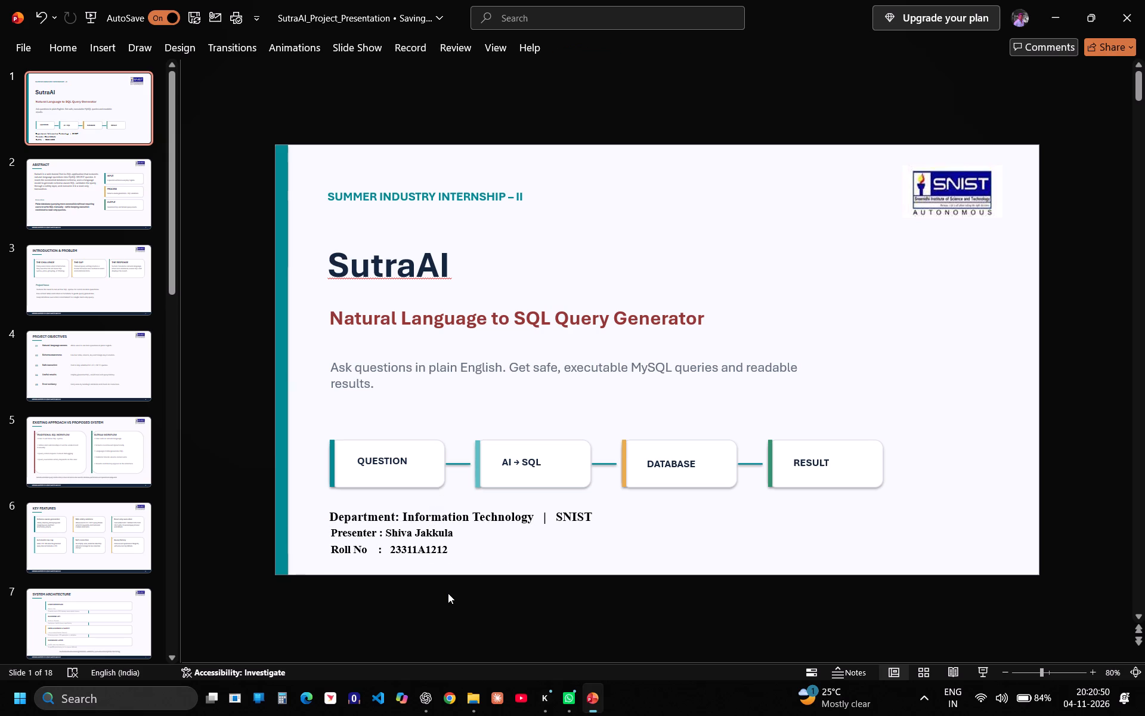
Take out one space after the Roll No colon so the number starts roughly beneath the presenter's name.
click(390, 548)
key(BackSpace)
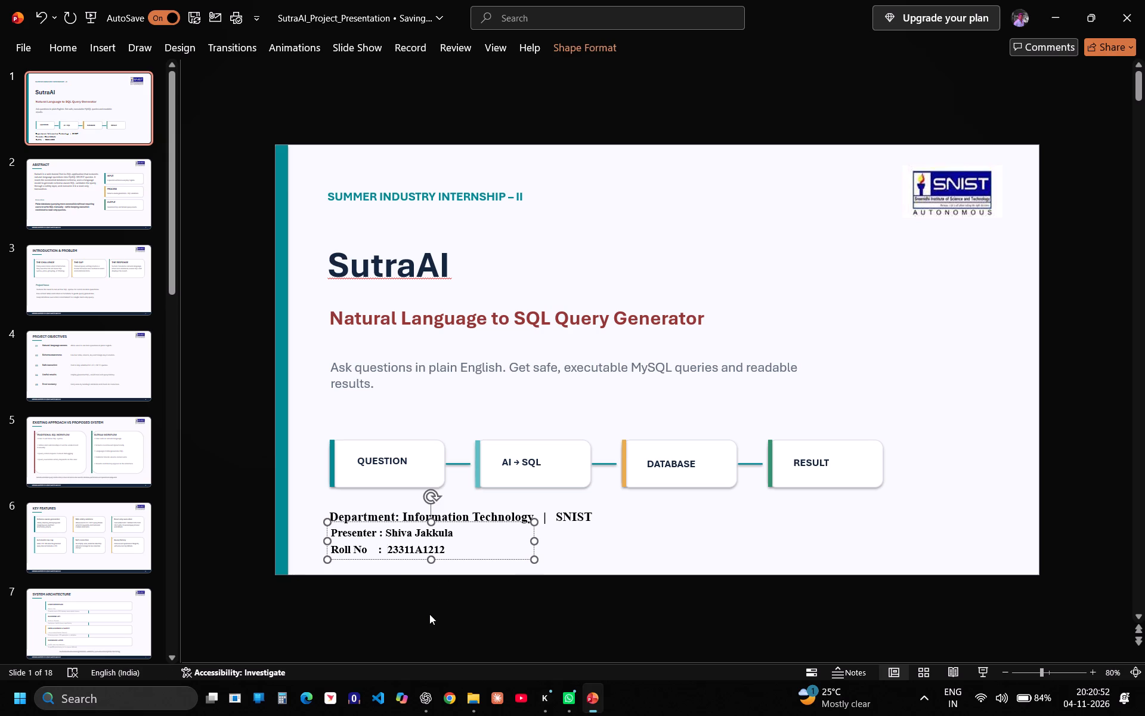
key(BackSpace)
key(space)
click(372, 625)
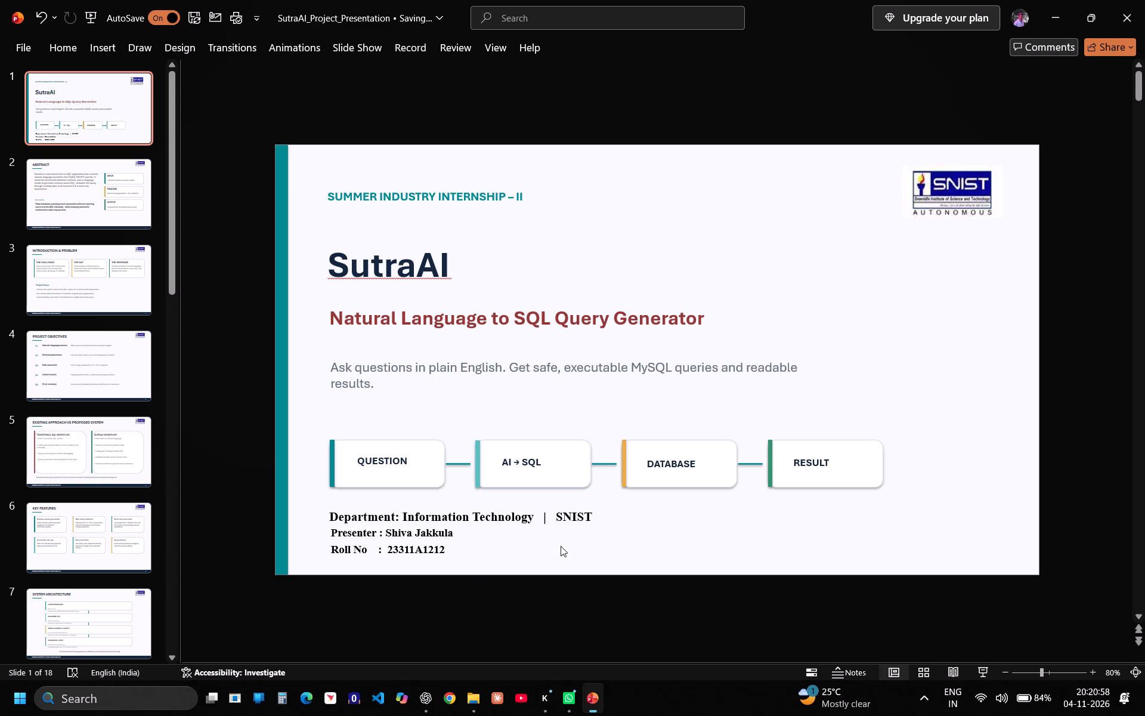
Go to slide 2, the Abstract slide.
scroll(562, 545, down, 1)
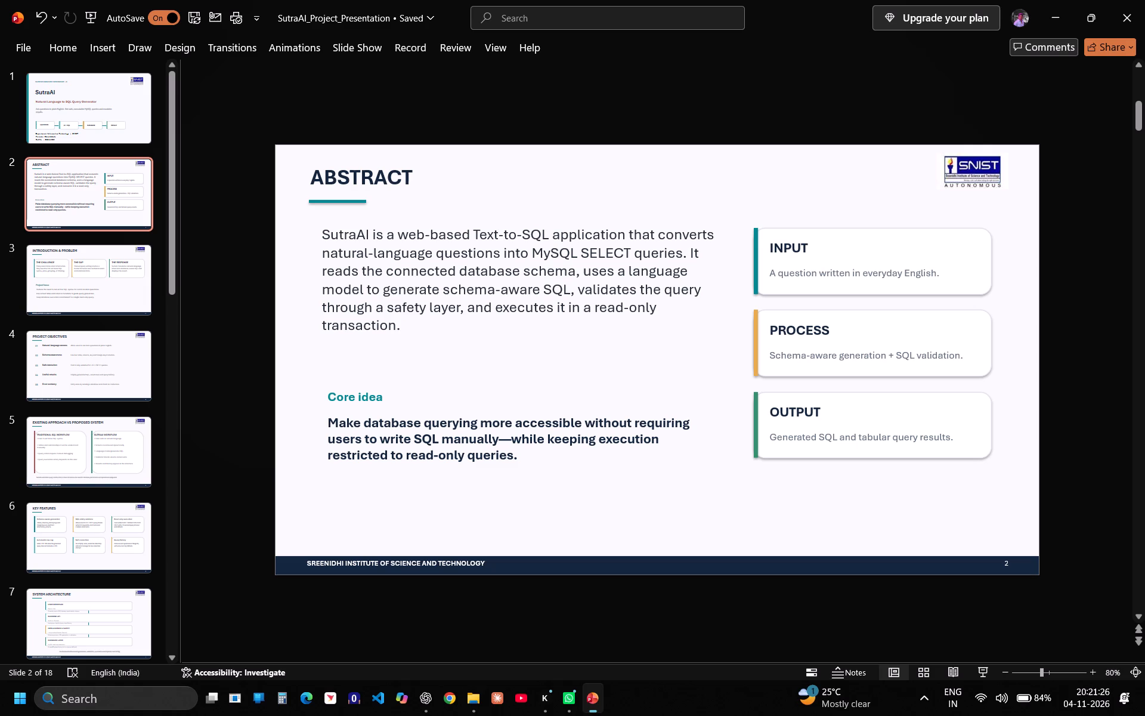
Delete the coloured accent bars on the left edges of the INPUT, PROCESS and OUTPUT cards on the Abstract slide.
click(756, 247)
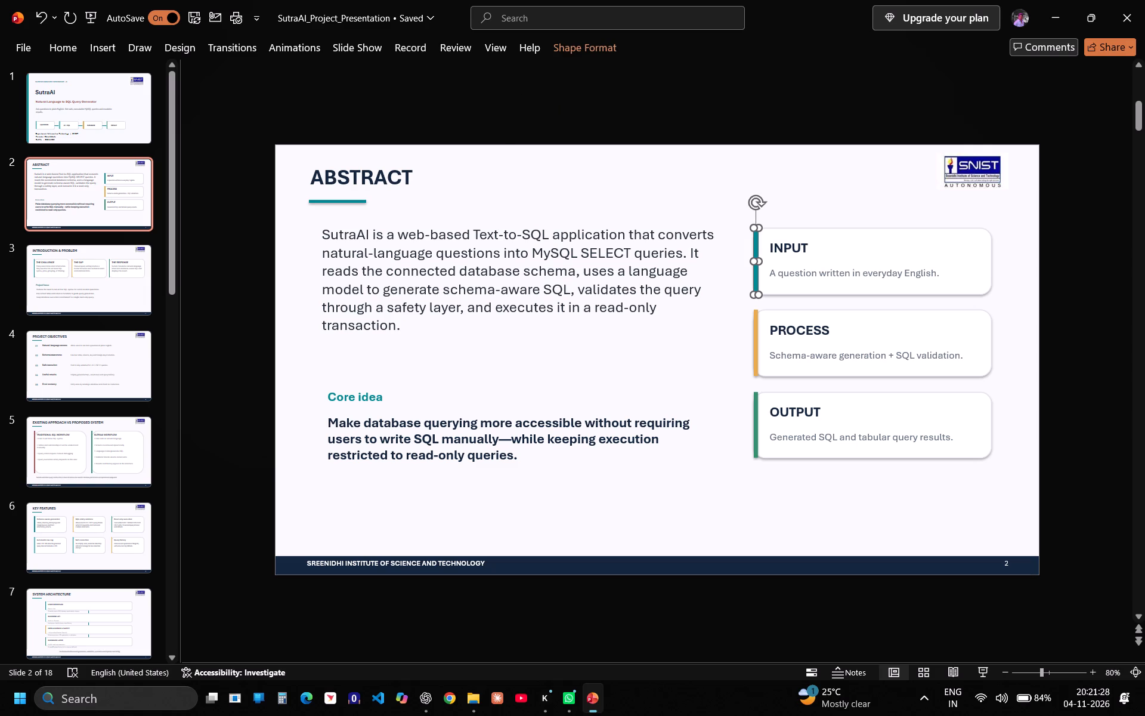
key(Left)
key(Left)
key(Left)
key(Delete)
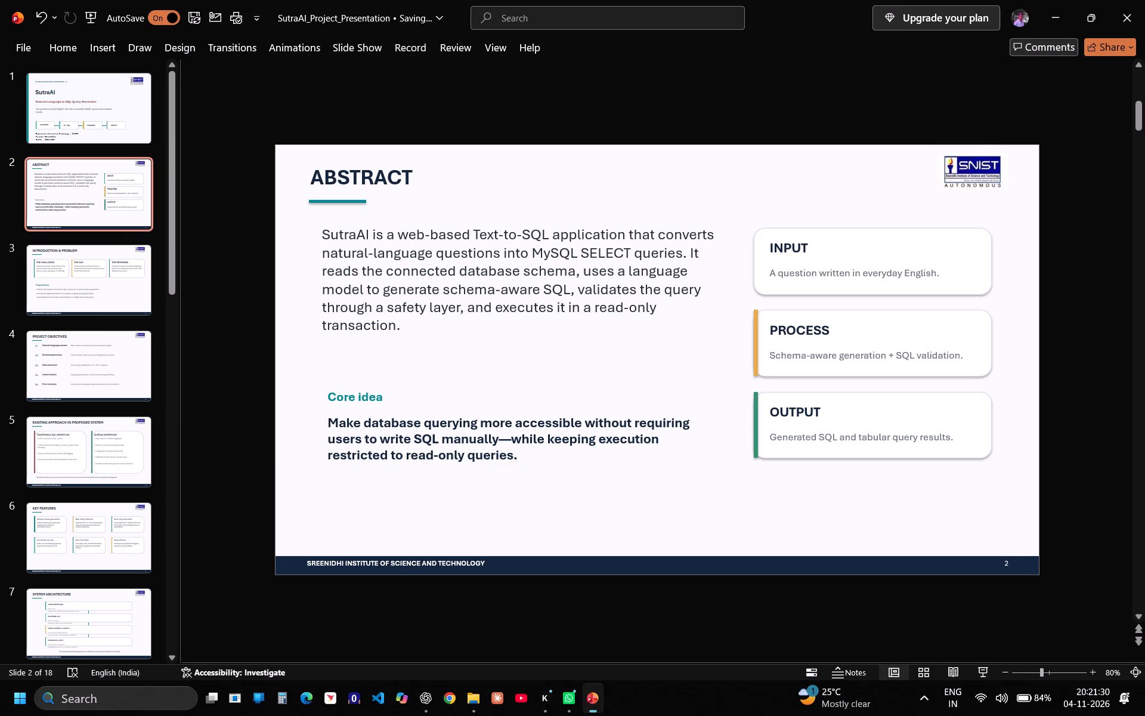
click(754, 337)
key(Delete)
click(754, 421)
key(Delete)
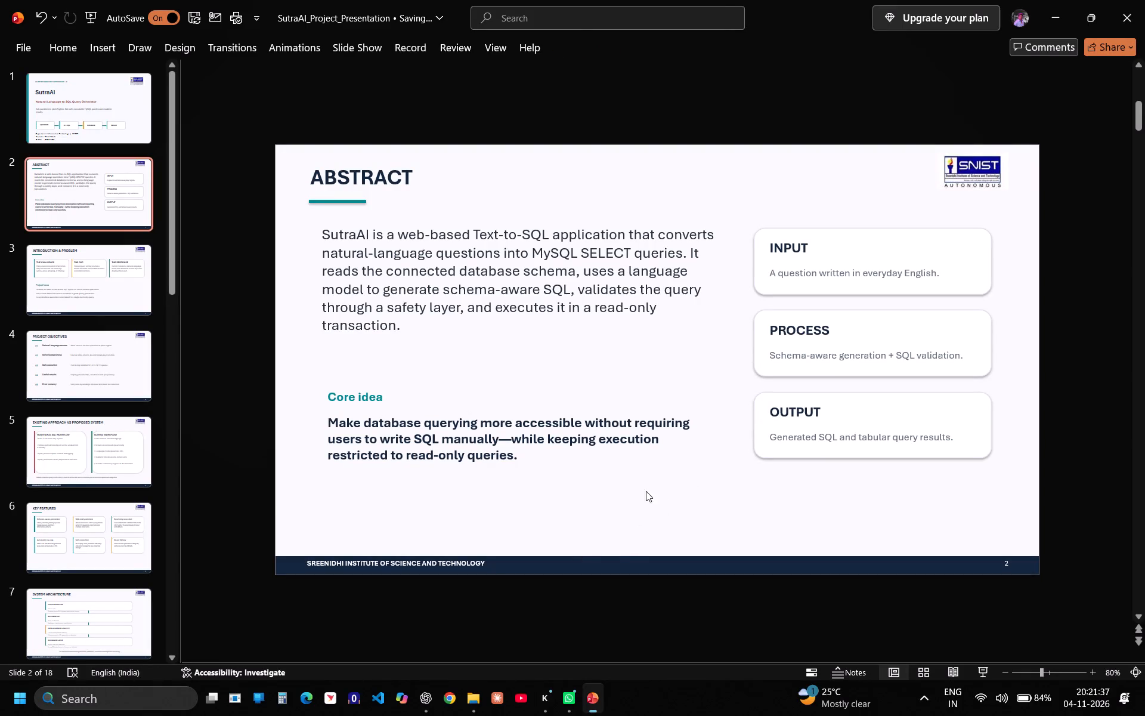
click(948, 171)
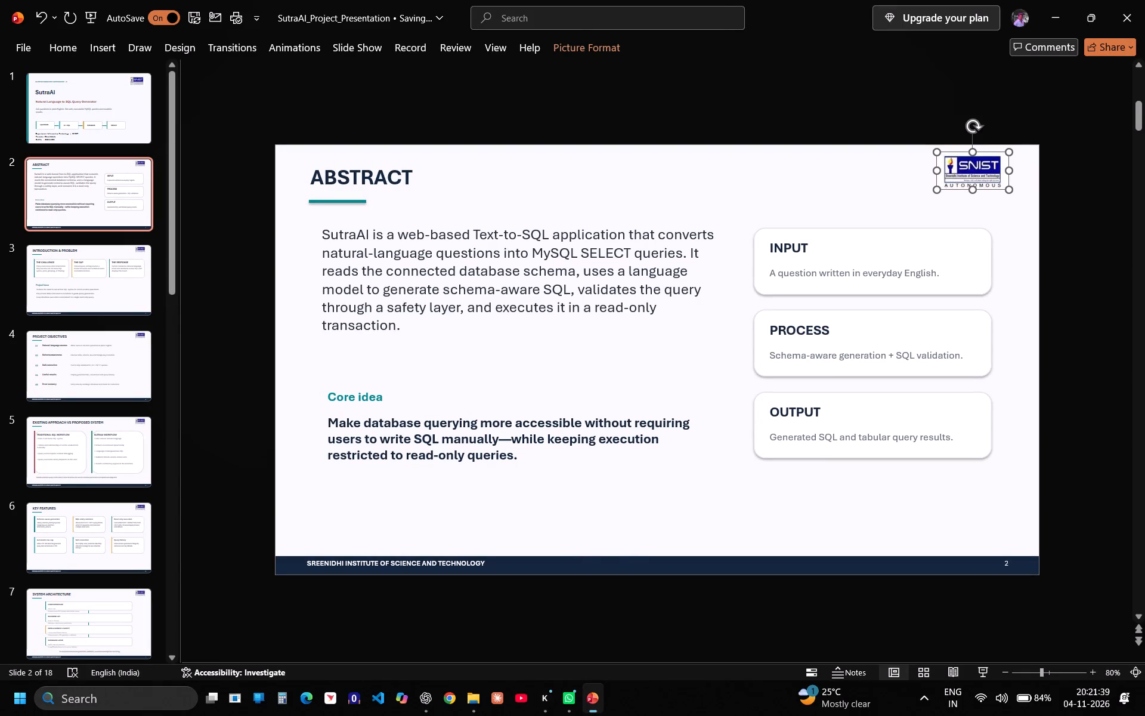
click(1066, 192)
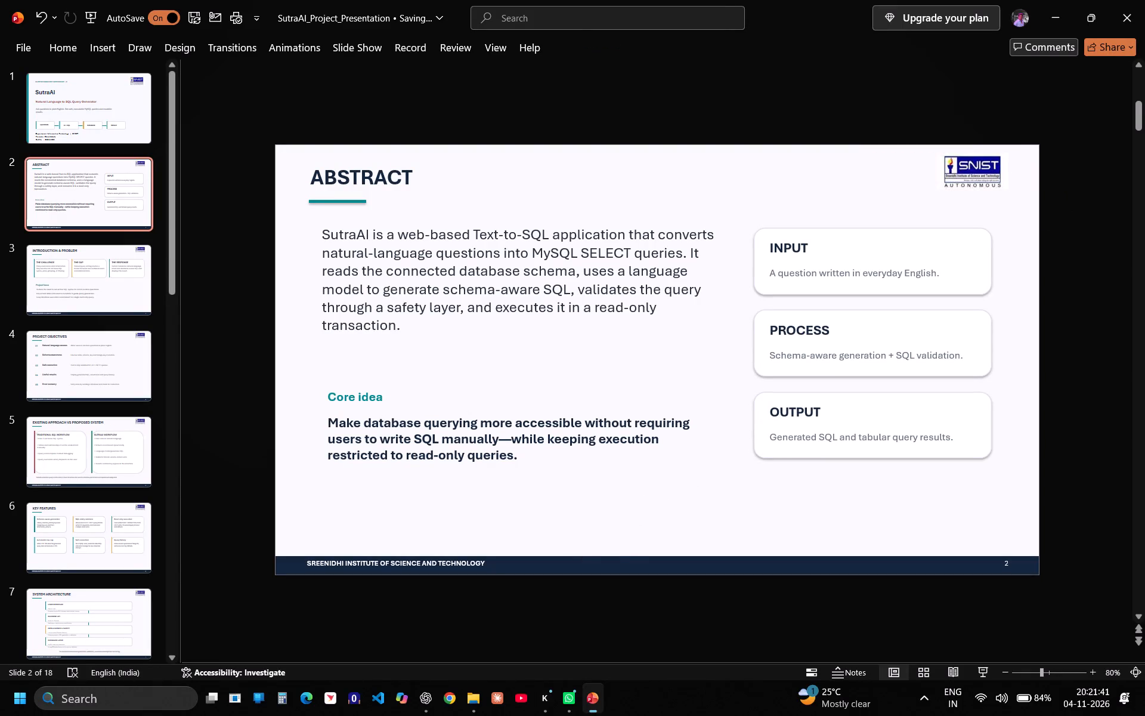
On slide 3, increase the indent of the three lines under Project focus by one level.
scroll(825, 289, down, 1)
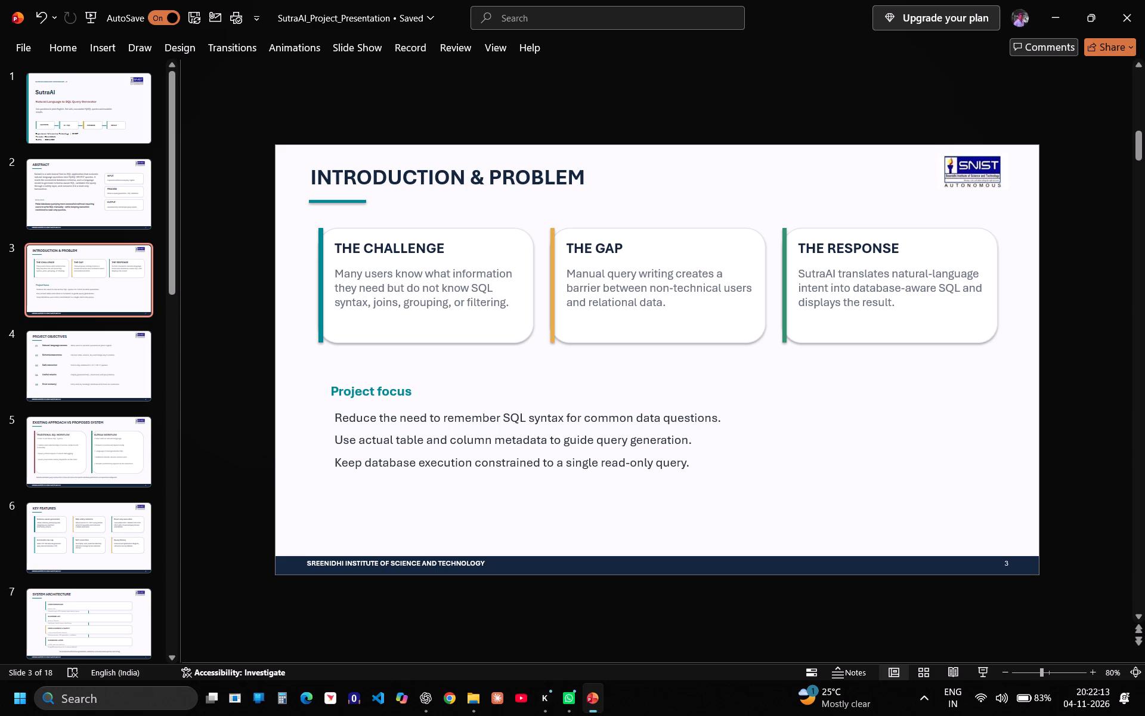
scroll(469, 436, down, 1)
scroll(470, 436, up, 1)
drag(688, 462, 347, 422)
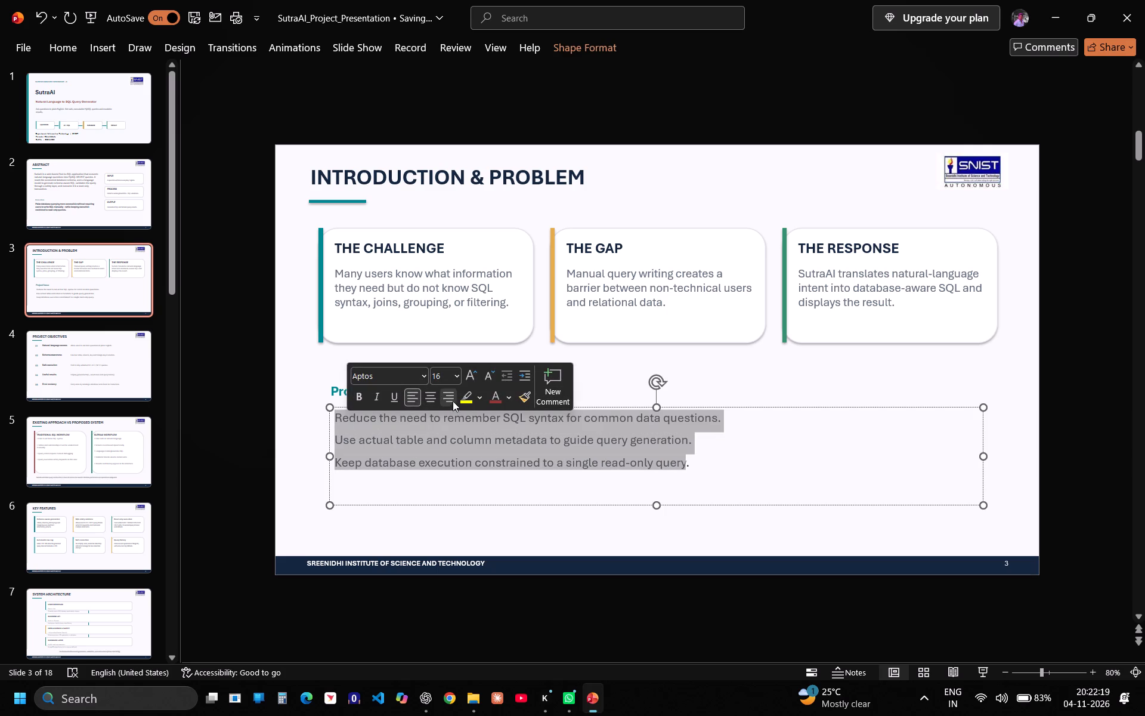
click(525, 371)
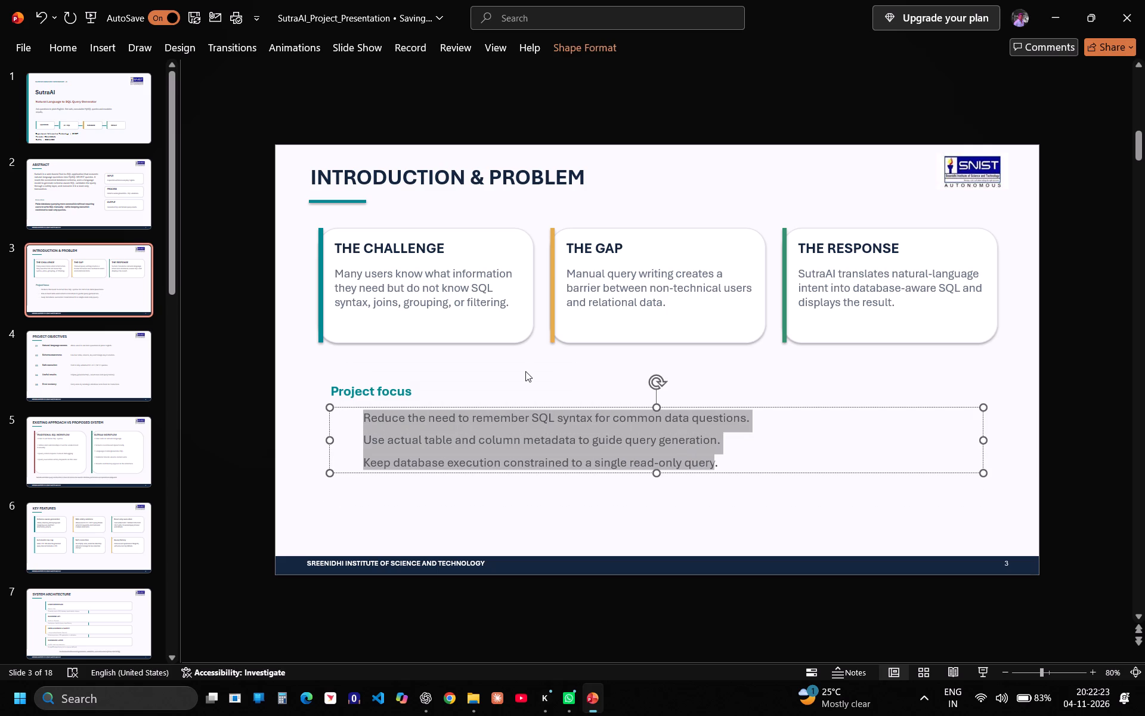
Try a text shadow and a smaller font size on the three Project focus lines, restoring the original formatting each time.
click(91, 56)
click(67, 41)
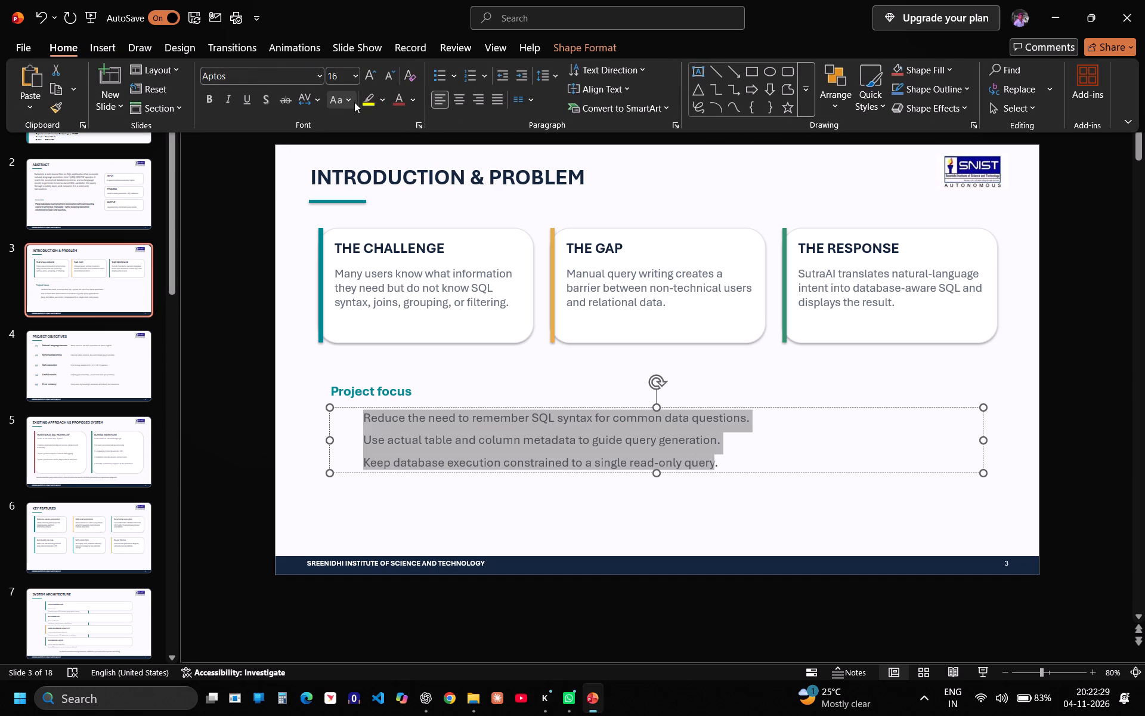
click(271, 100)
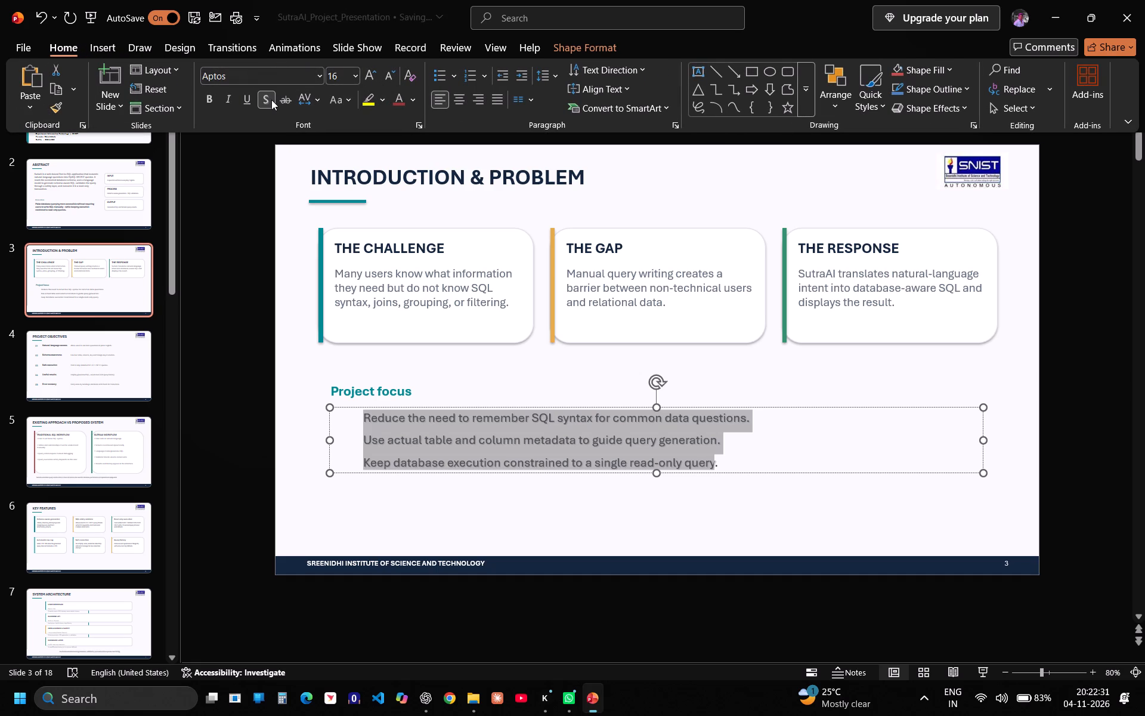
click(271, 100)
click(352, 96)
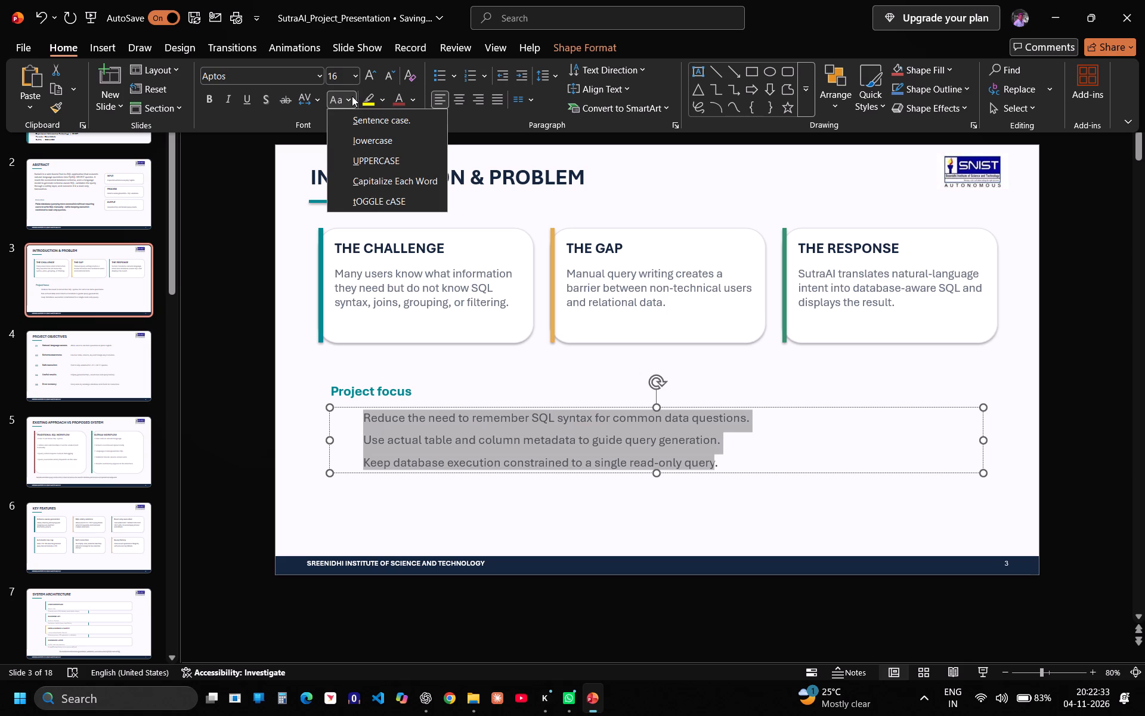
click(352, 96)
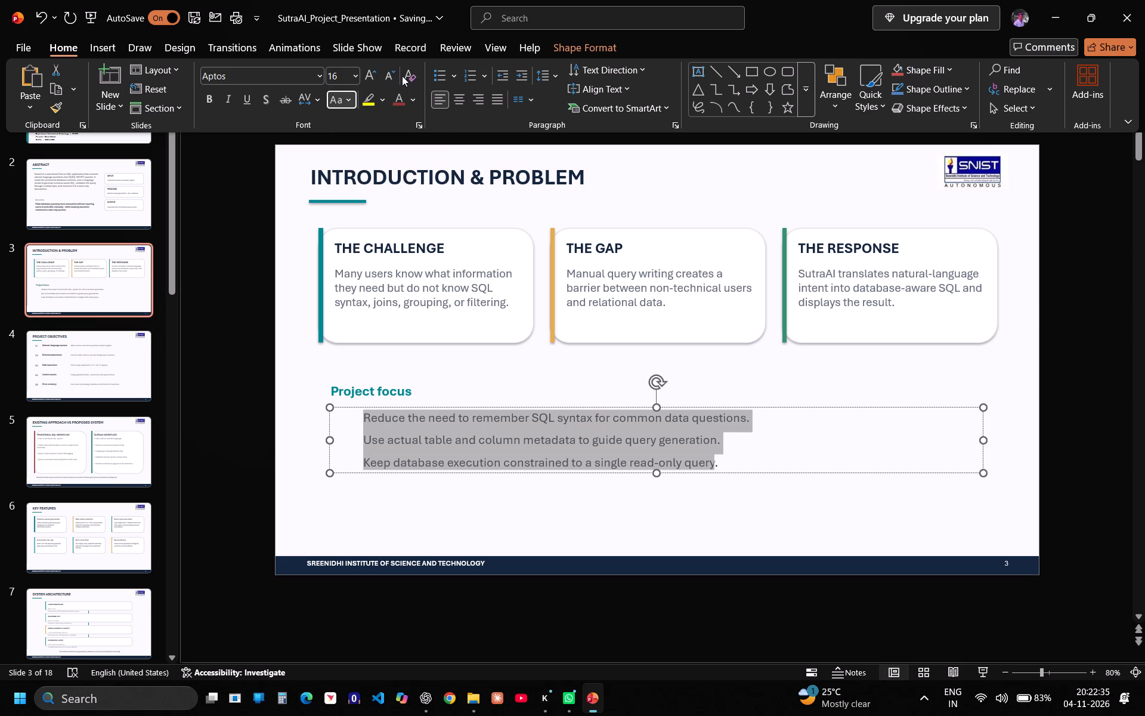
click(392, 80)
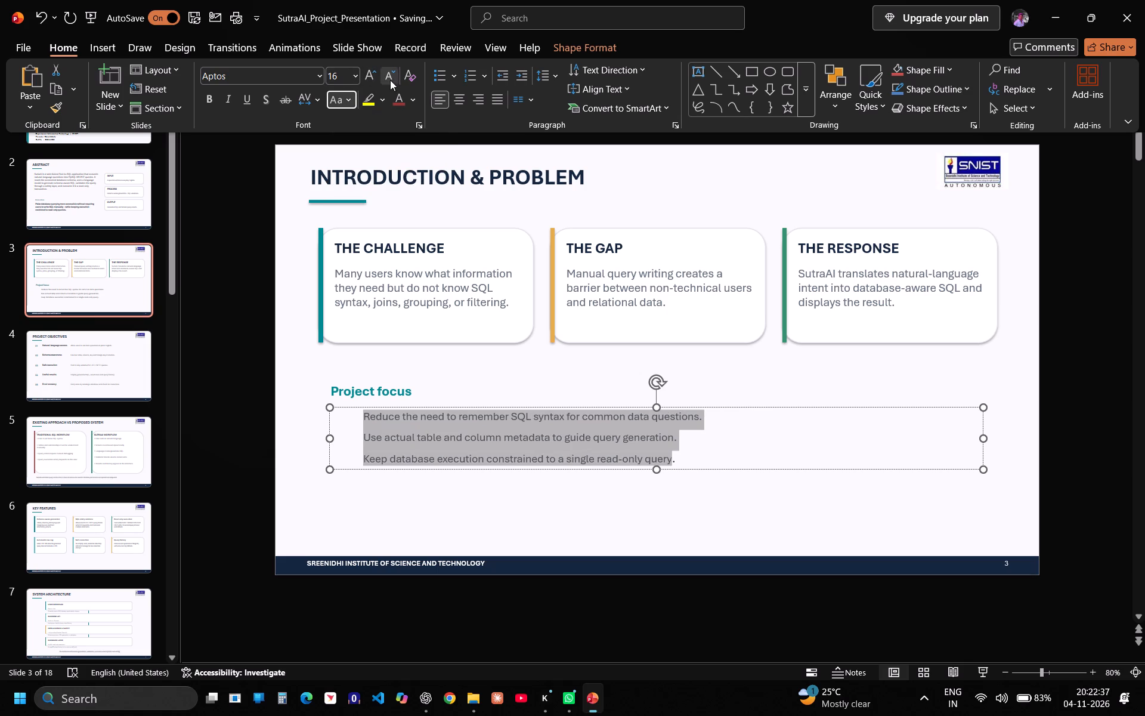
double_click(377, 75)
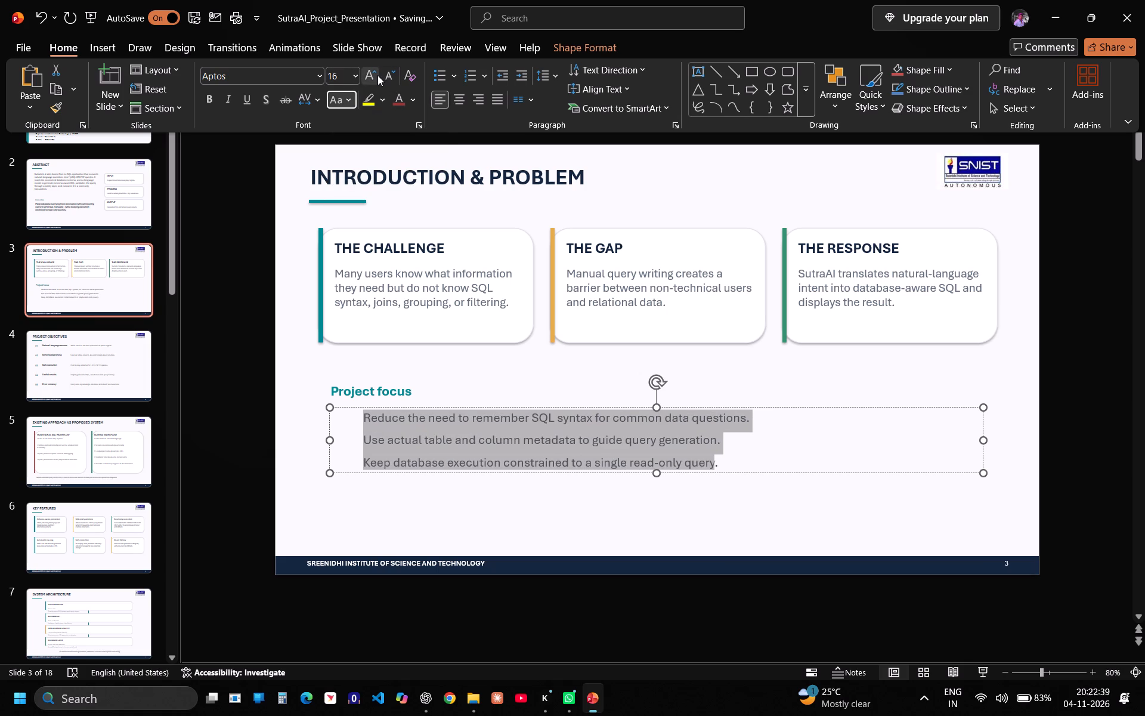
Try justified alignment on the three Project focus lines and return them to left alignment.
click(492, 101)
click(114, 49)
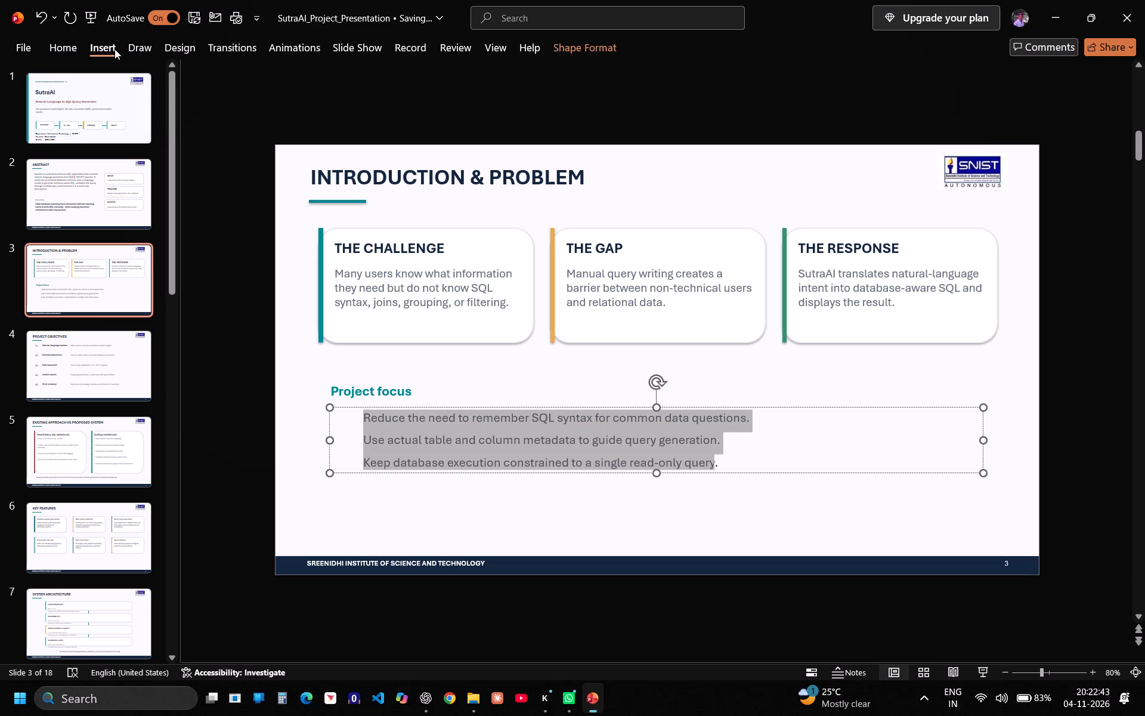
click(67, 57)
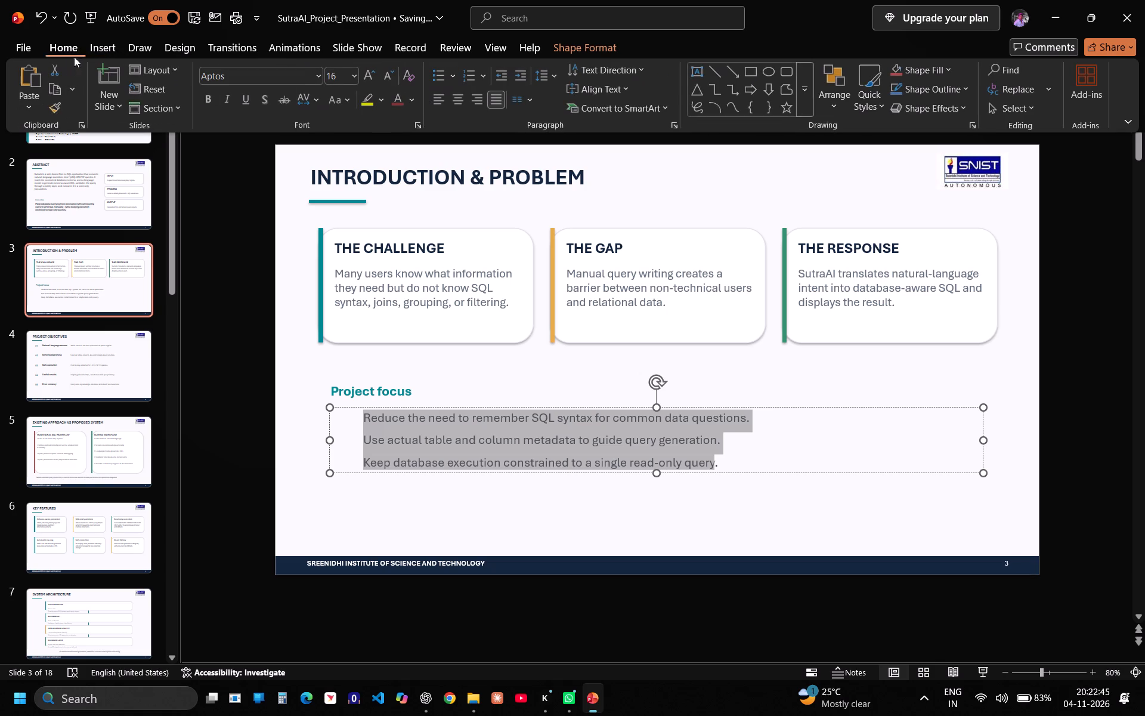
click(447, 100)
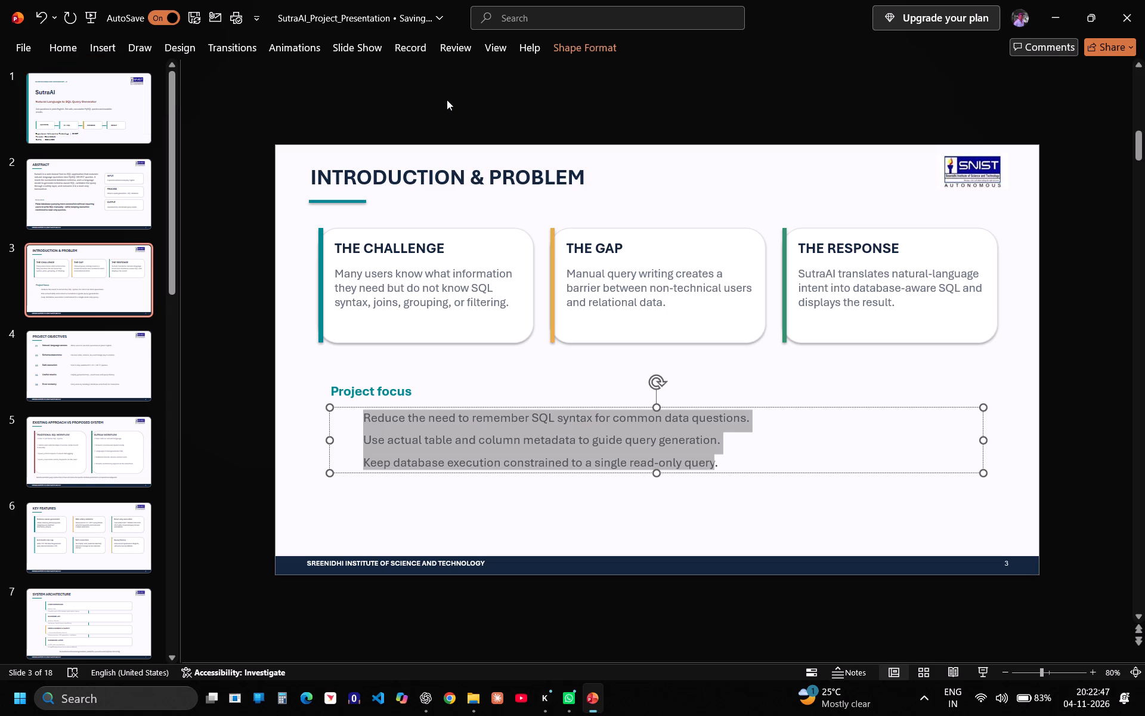
Narrow the Project focus text box from its right edge and shift it left so its lines start beneath the heading.
click(382, 429)
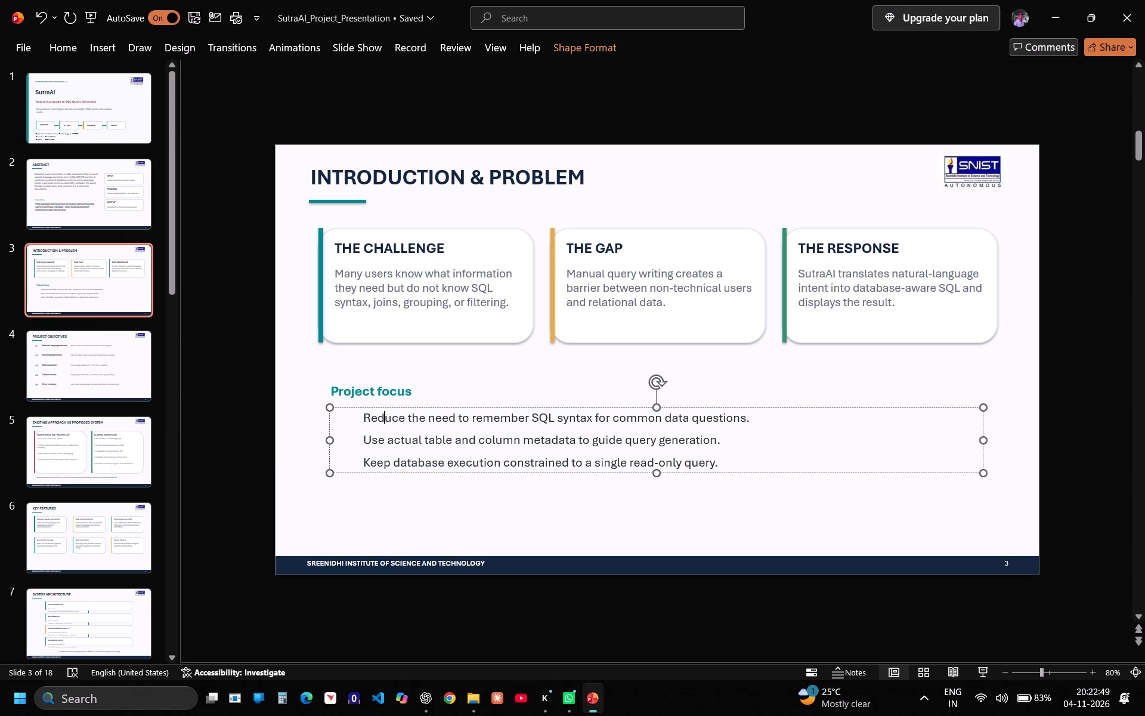
drag(982, 440, 905, 433)
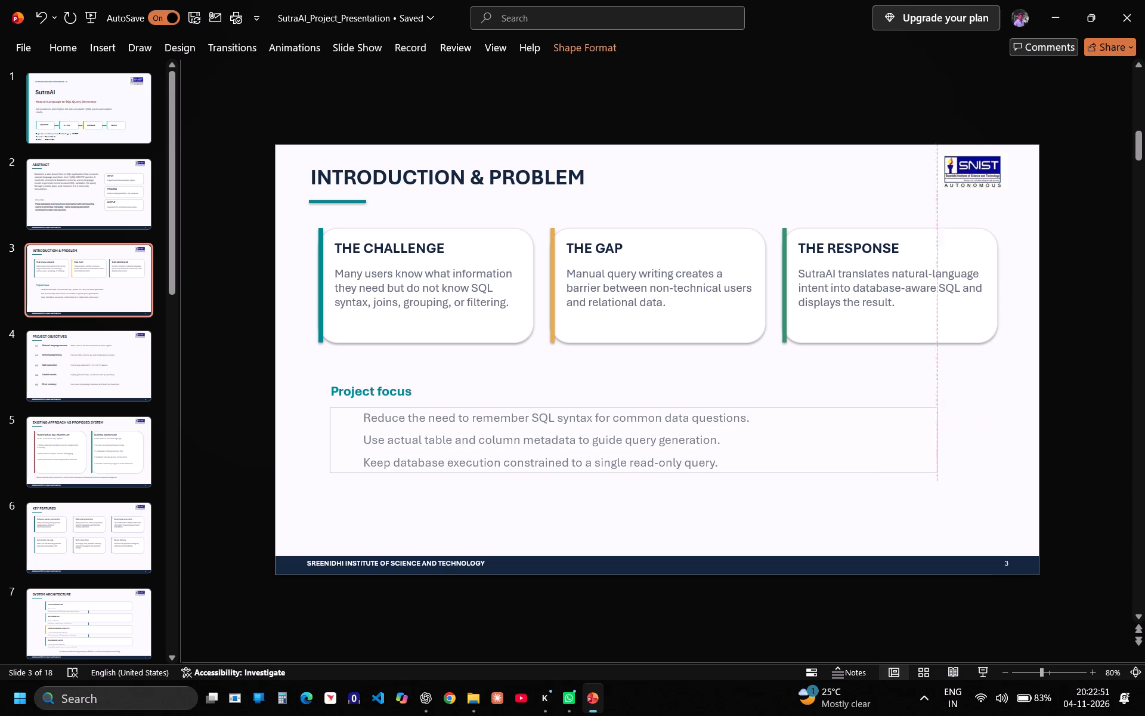
drag(905, 433, 887, 433)
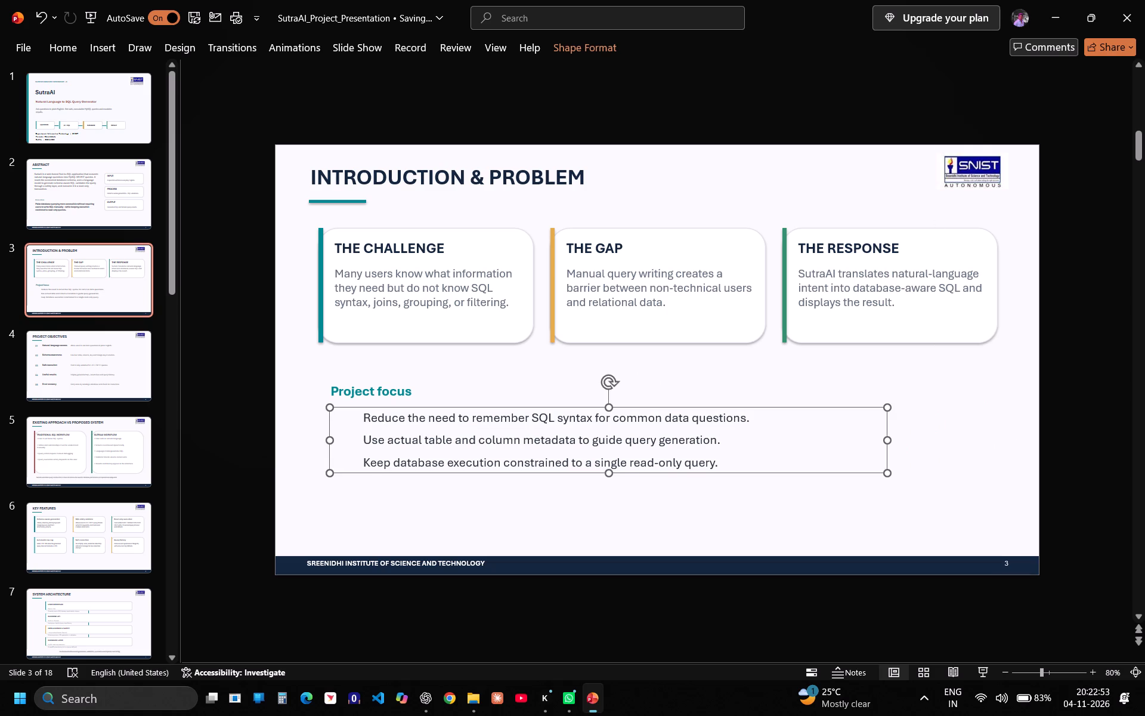
drag(595, 406, 563, 406)
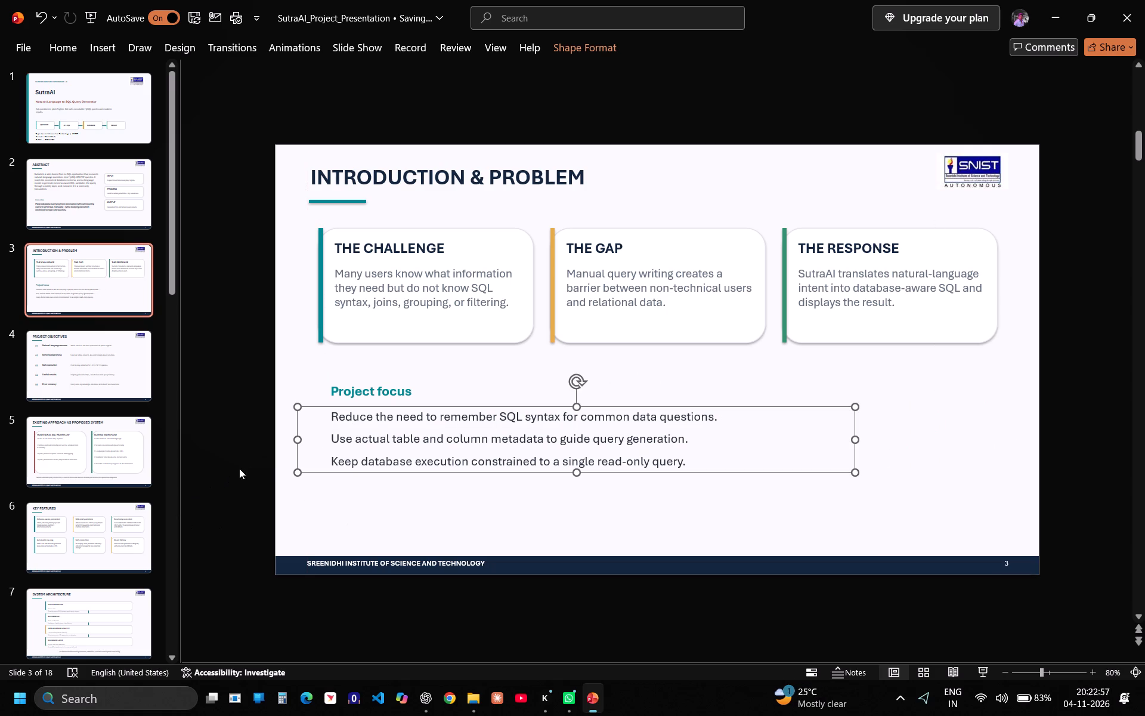
click(245, 466)
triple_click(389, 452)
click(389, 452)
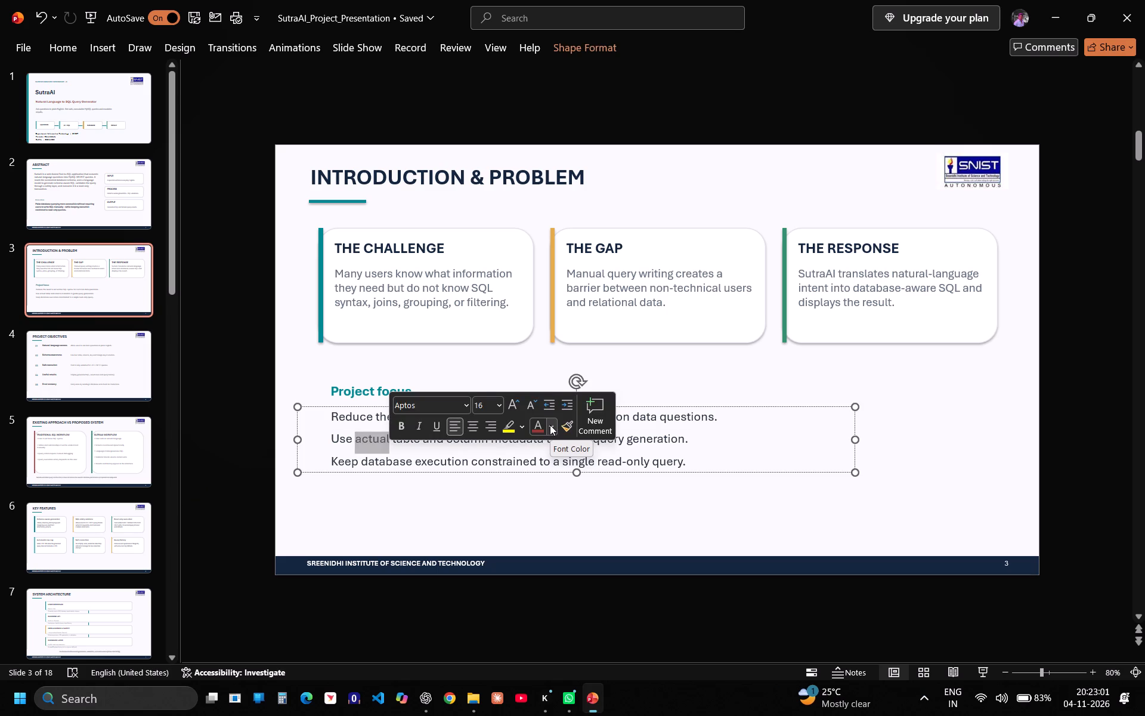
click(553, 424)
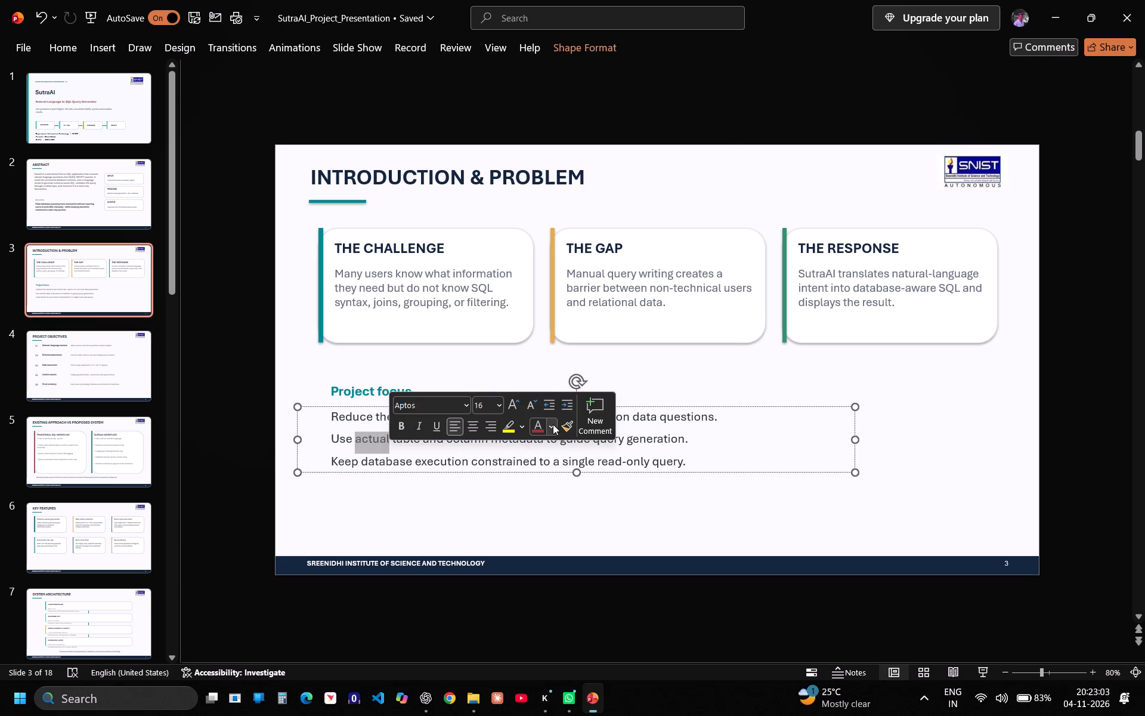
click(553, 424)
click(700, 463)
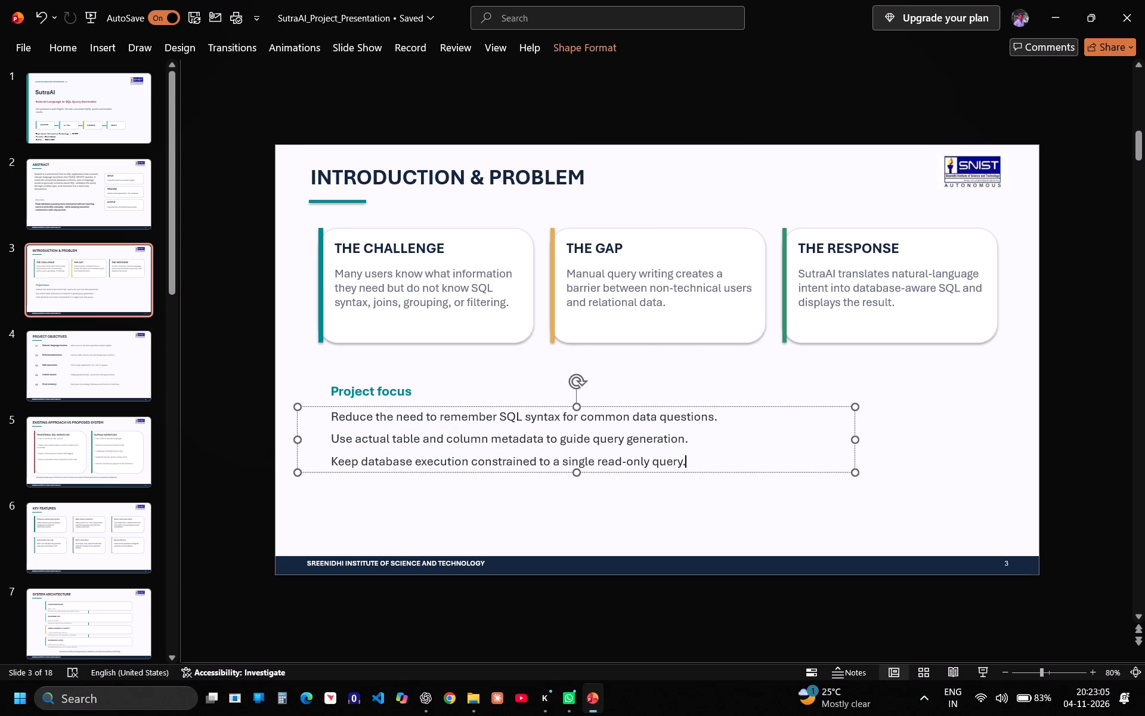
Apply filled square bullets to the three lines under Project focus.
drag(698, 463, 327, 430)
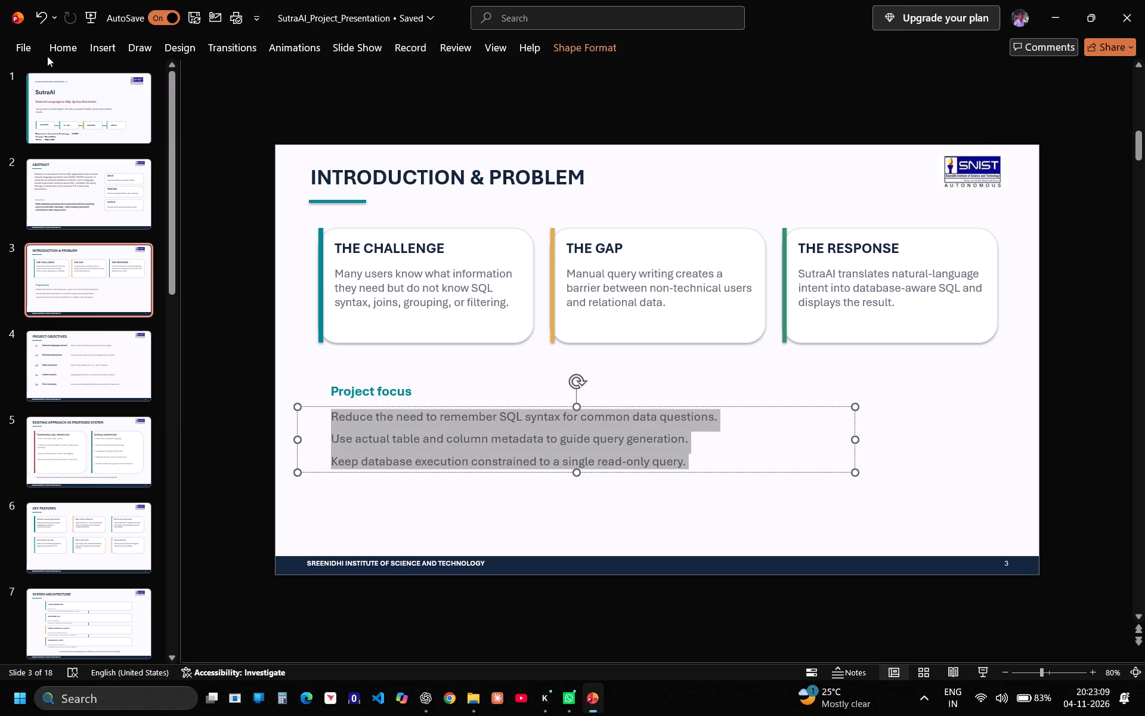
click(75, 53)
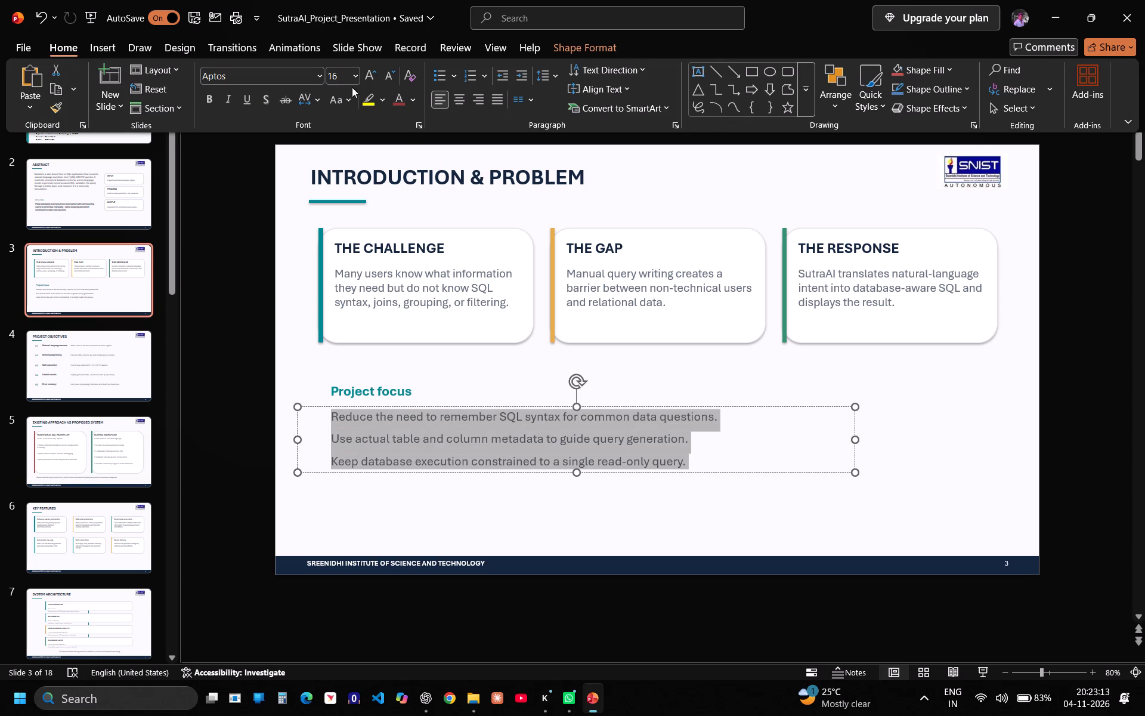
click(451, 73)
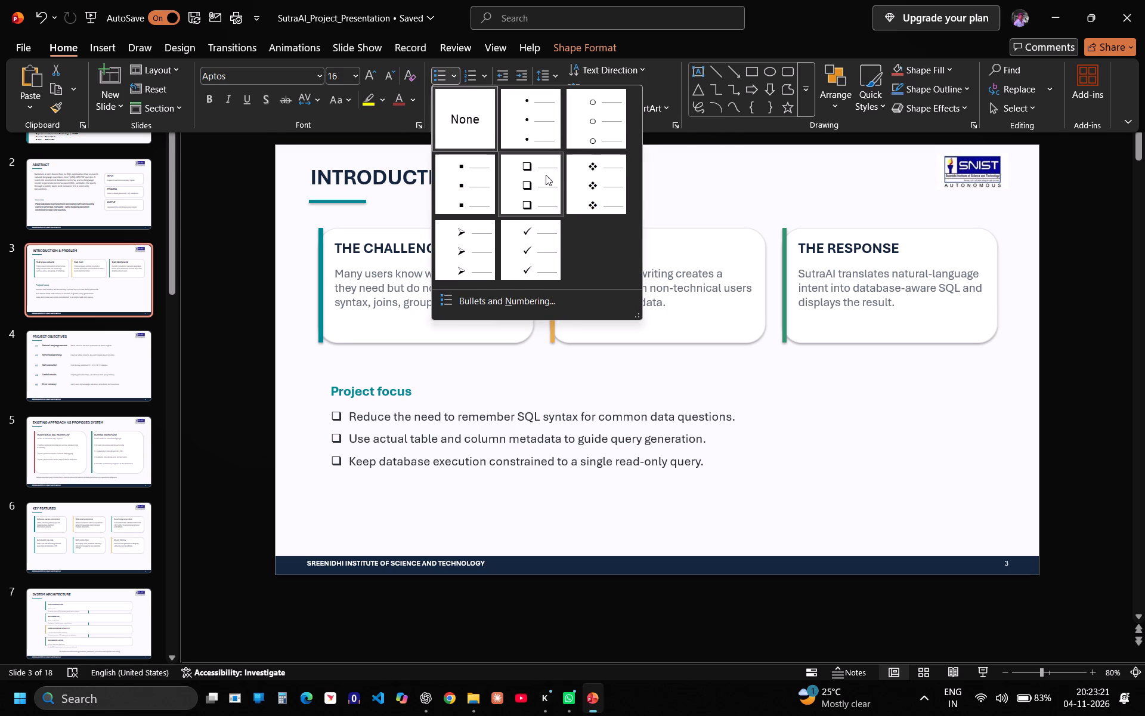
click(467, 198)
click(212, 354)
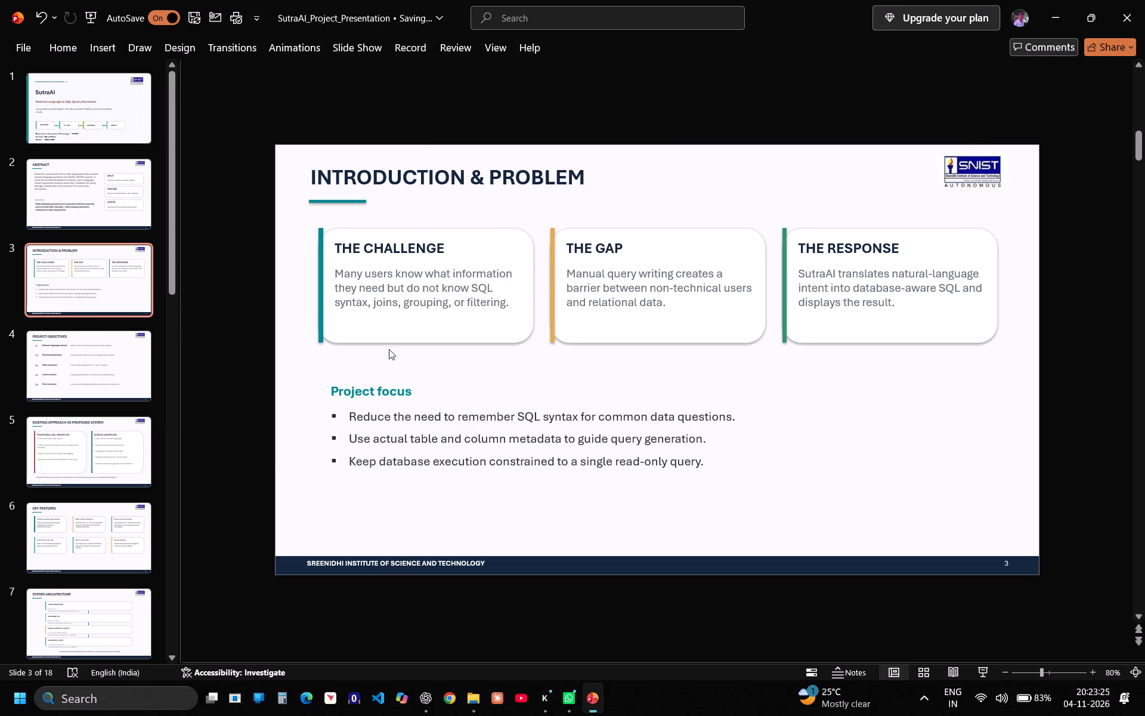
Go to slide 4, Project Objectives, and check the number and heading boxes of its first objective.
scroll(401, 340, down, 1)
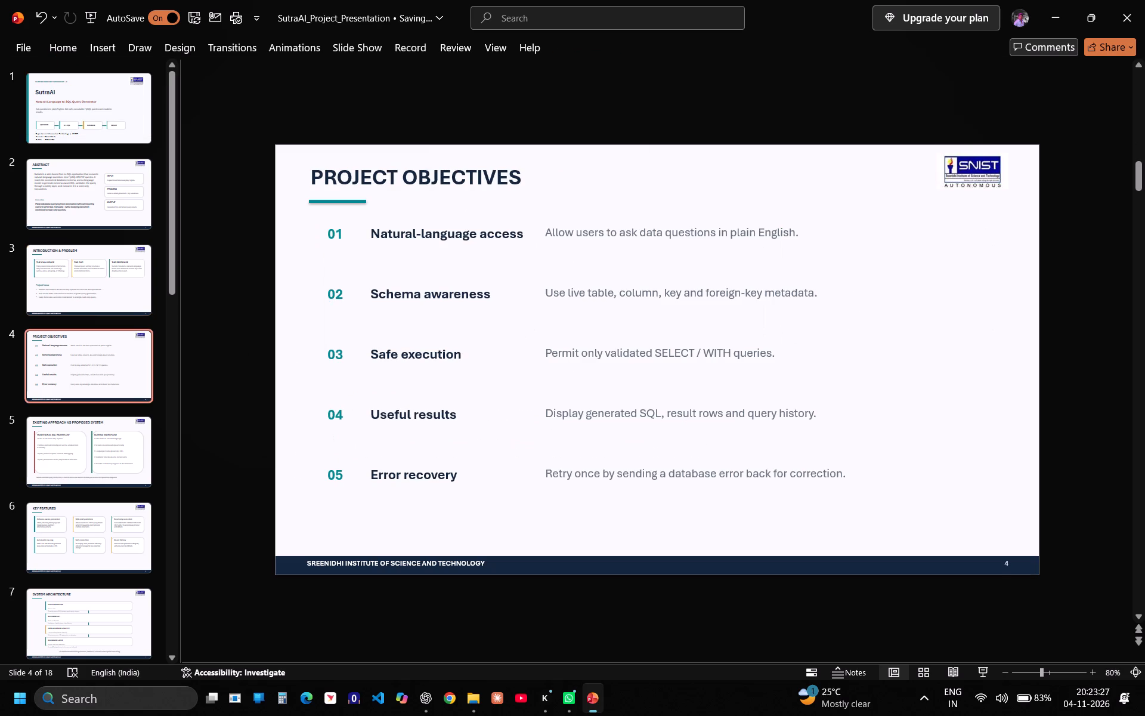
click(409, 244)
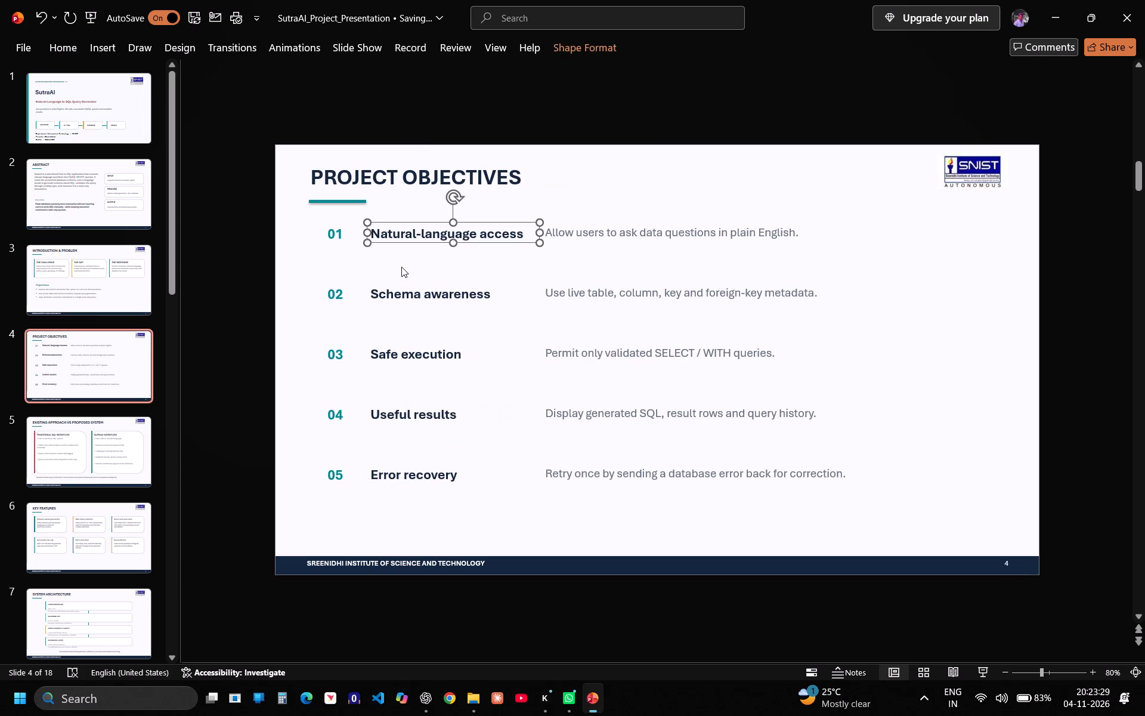
click(401, 267)
click(336, 243)
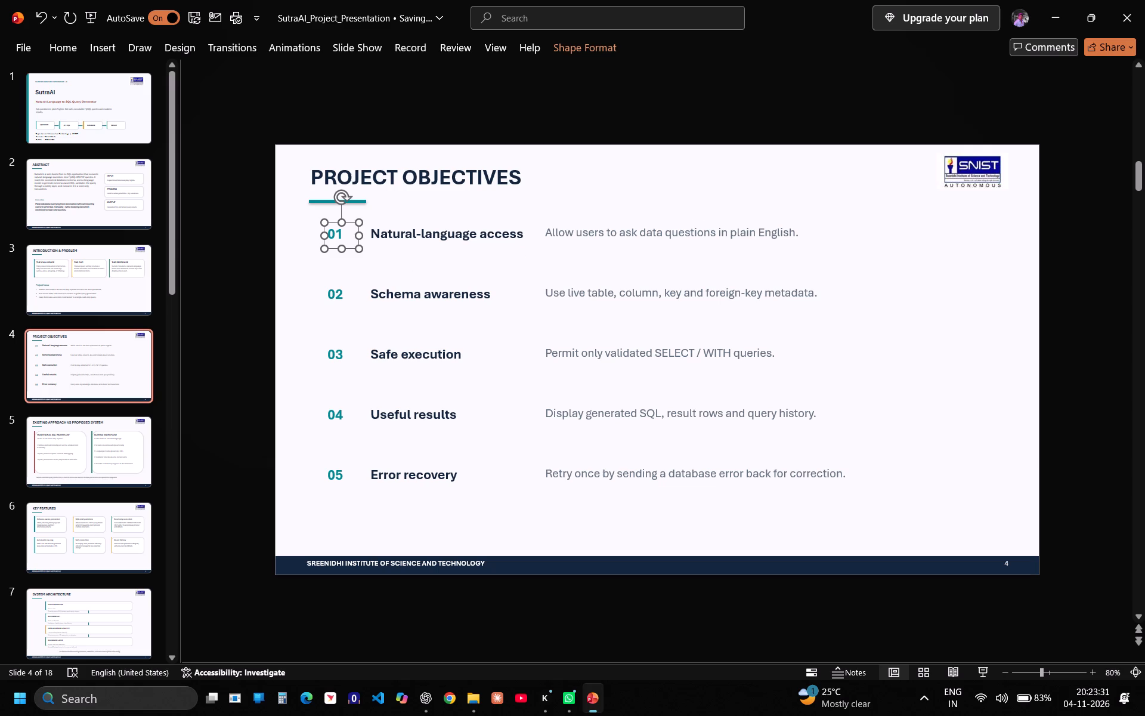
click(707, 109)
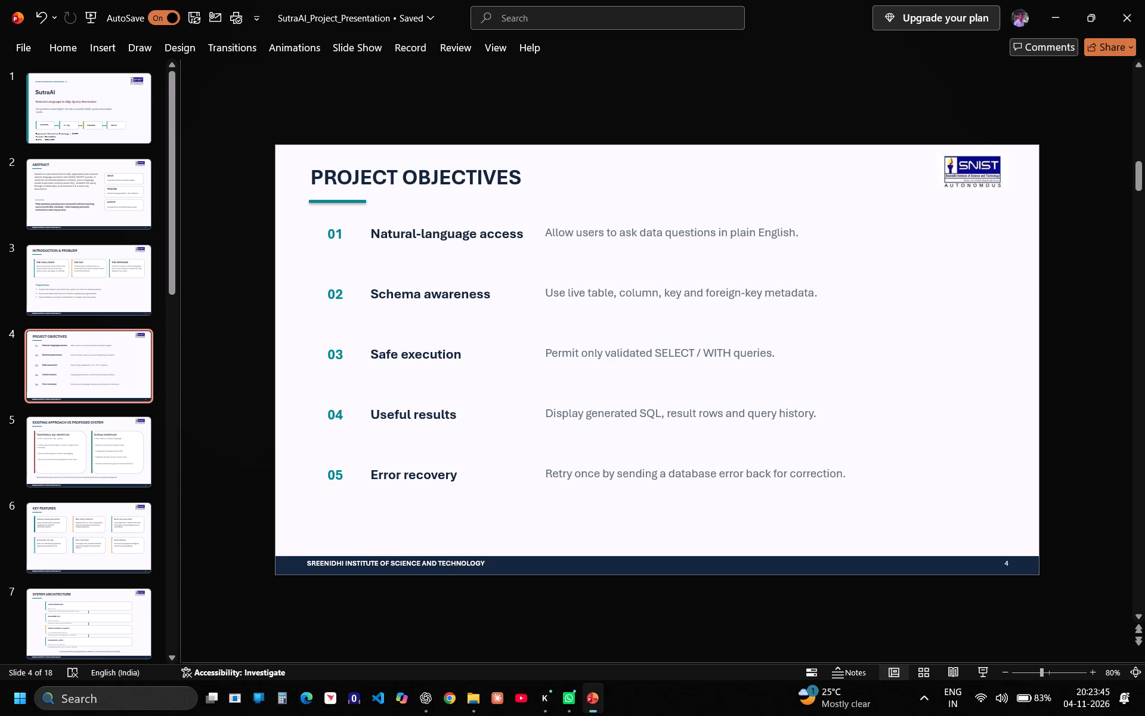
Go to slide 5, Existing Approach vs Proposed System, and check the bullet text box under Traditional SQL Workflow.
scroll(401, 316, down, 1)
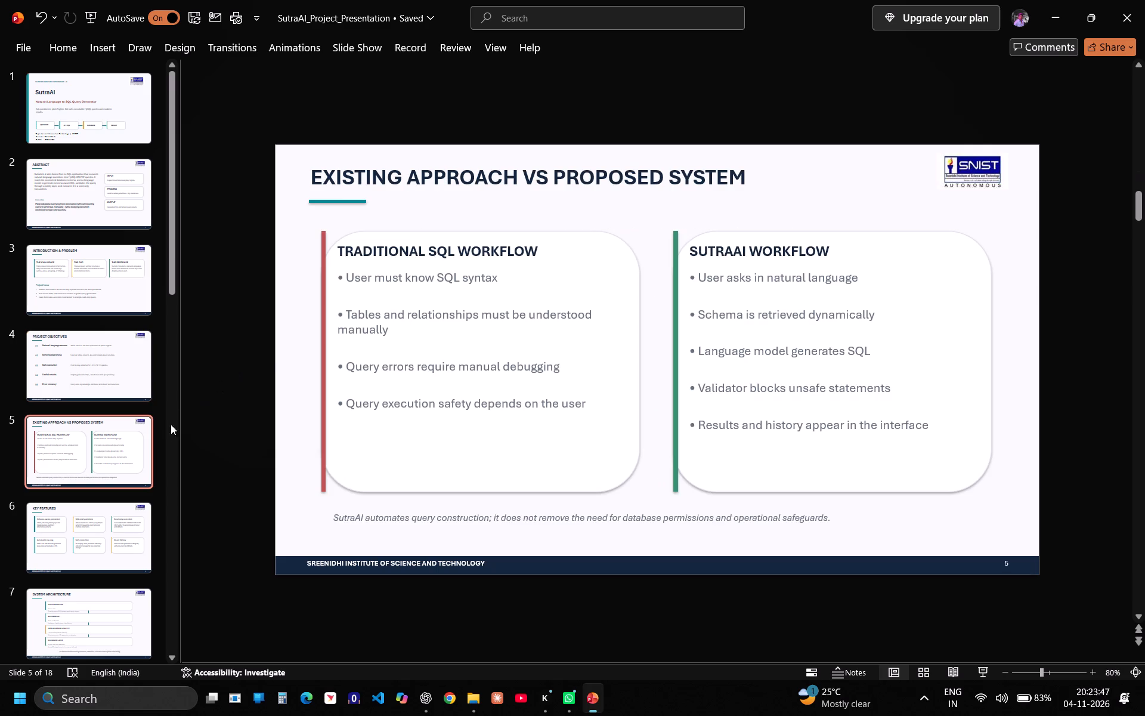
click(446, 305)
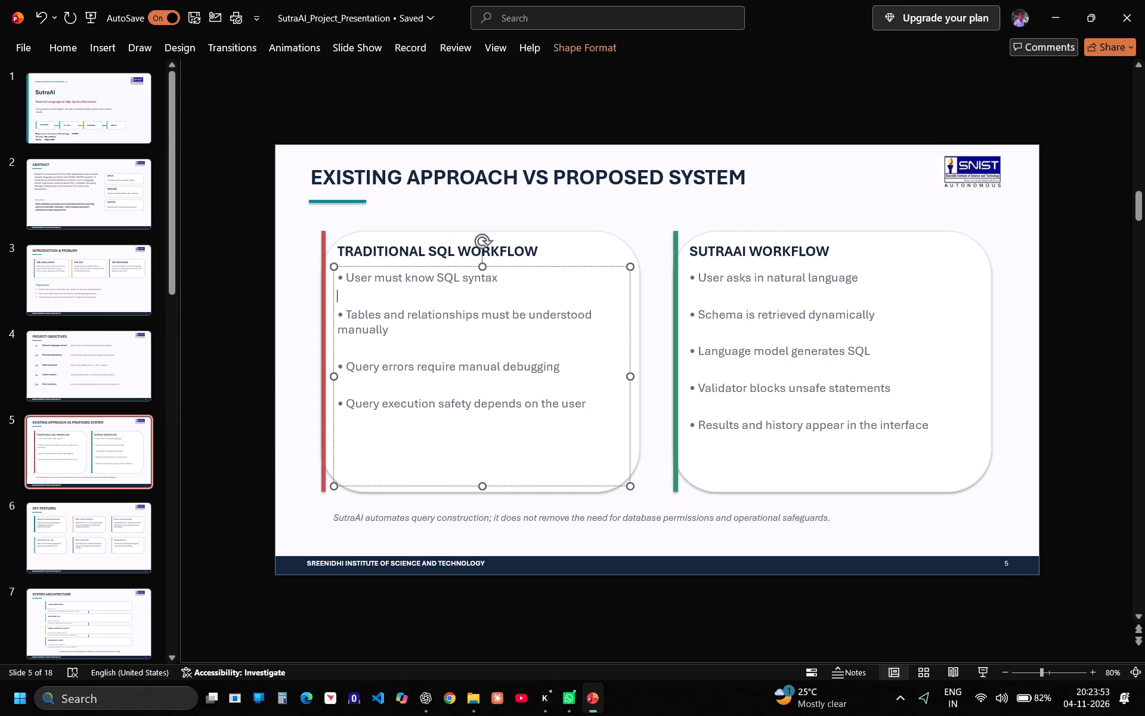
click(741, 113)
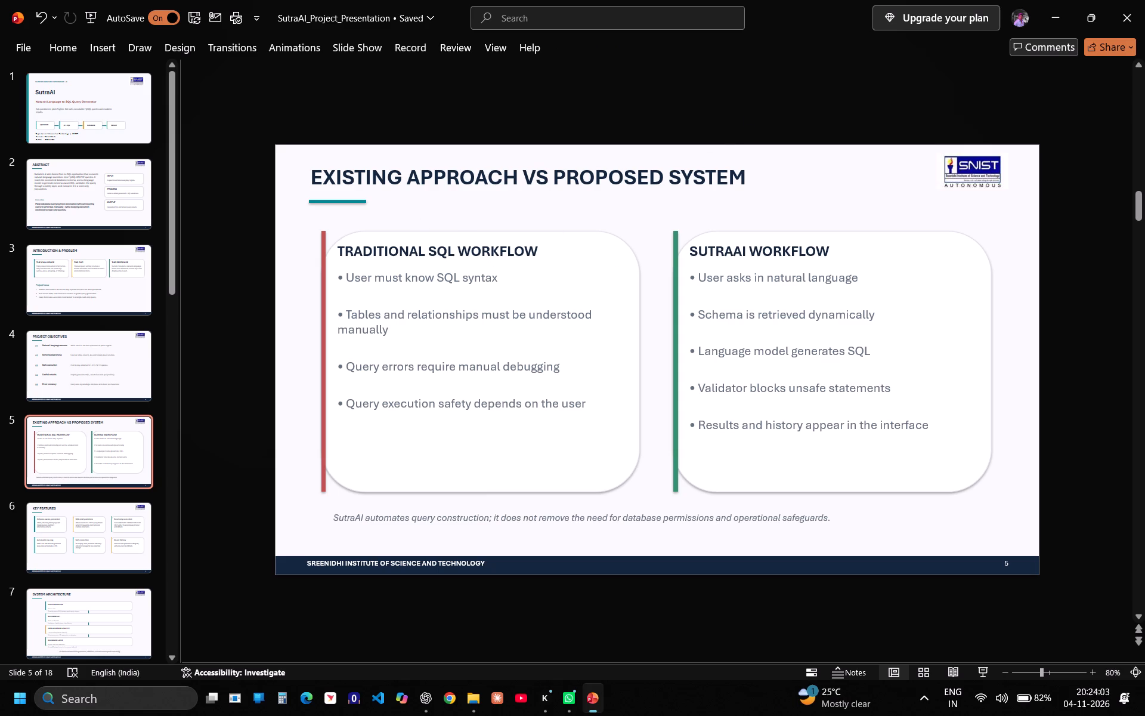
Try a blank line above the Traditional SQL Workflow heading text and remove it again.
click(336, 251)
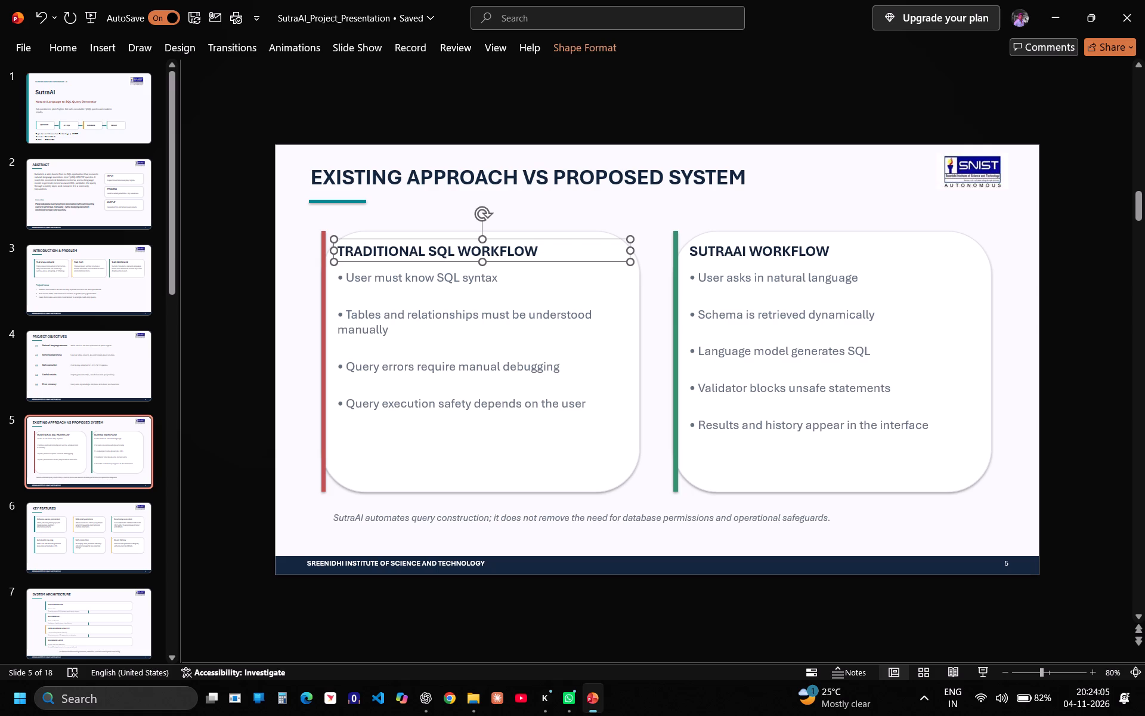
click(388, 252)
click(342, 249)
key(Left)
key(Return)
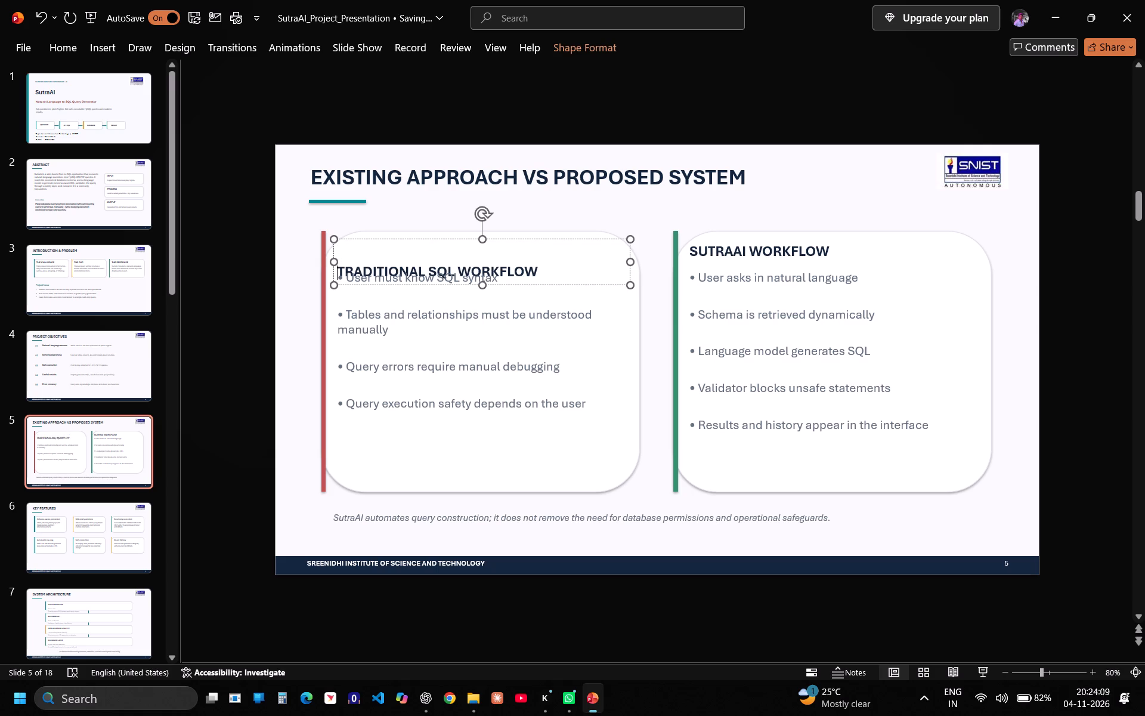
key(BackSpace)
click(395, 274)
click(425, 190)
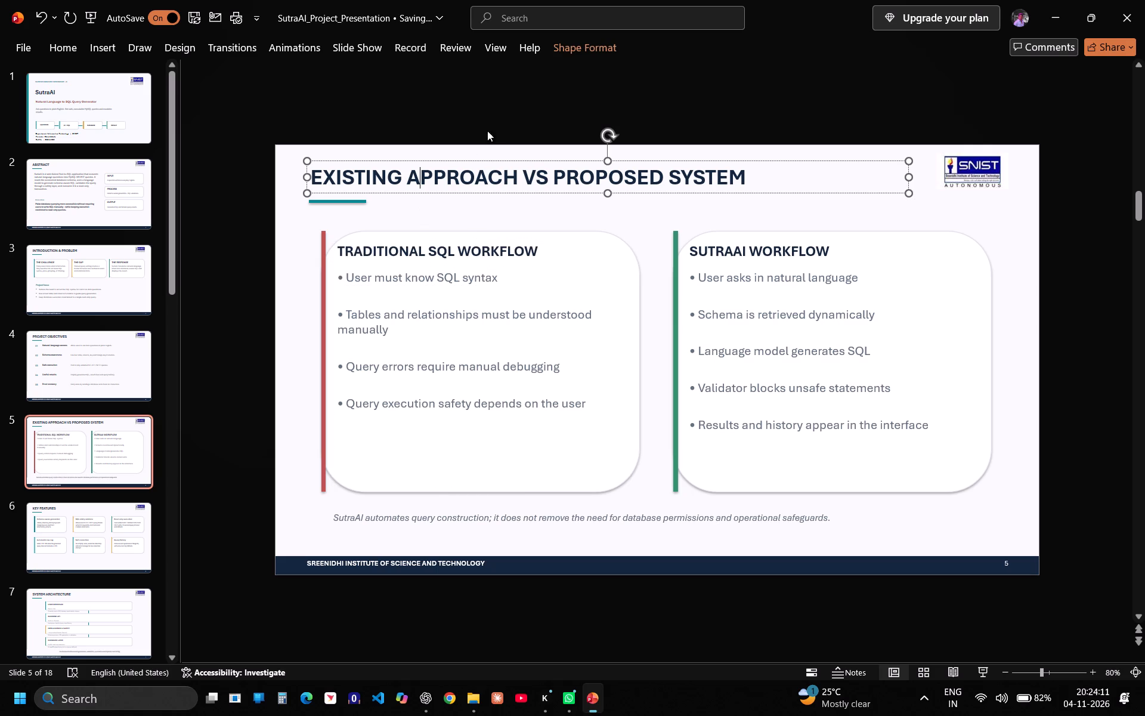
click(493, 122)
Extend the top edge of the Traditional SQL Workflow card slightly upward, keeping its bottom edge in place.
click(581, 264)
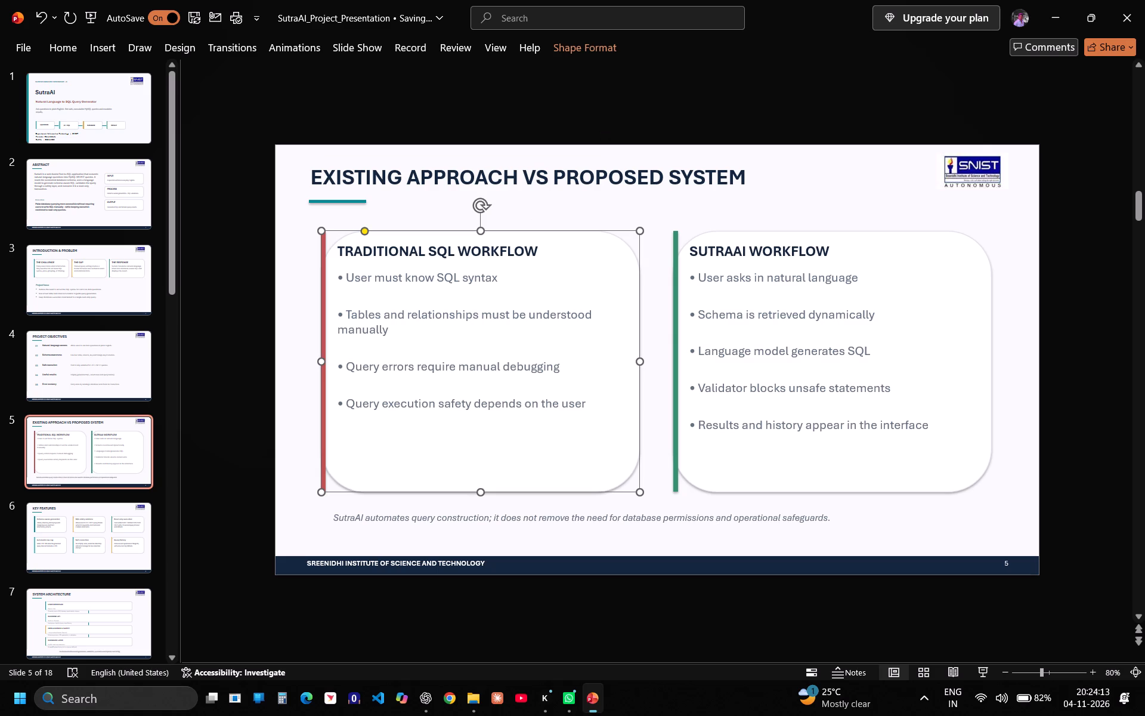
drag(478, 232, 475, 222)
click(1085, 212)
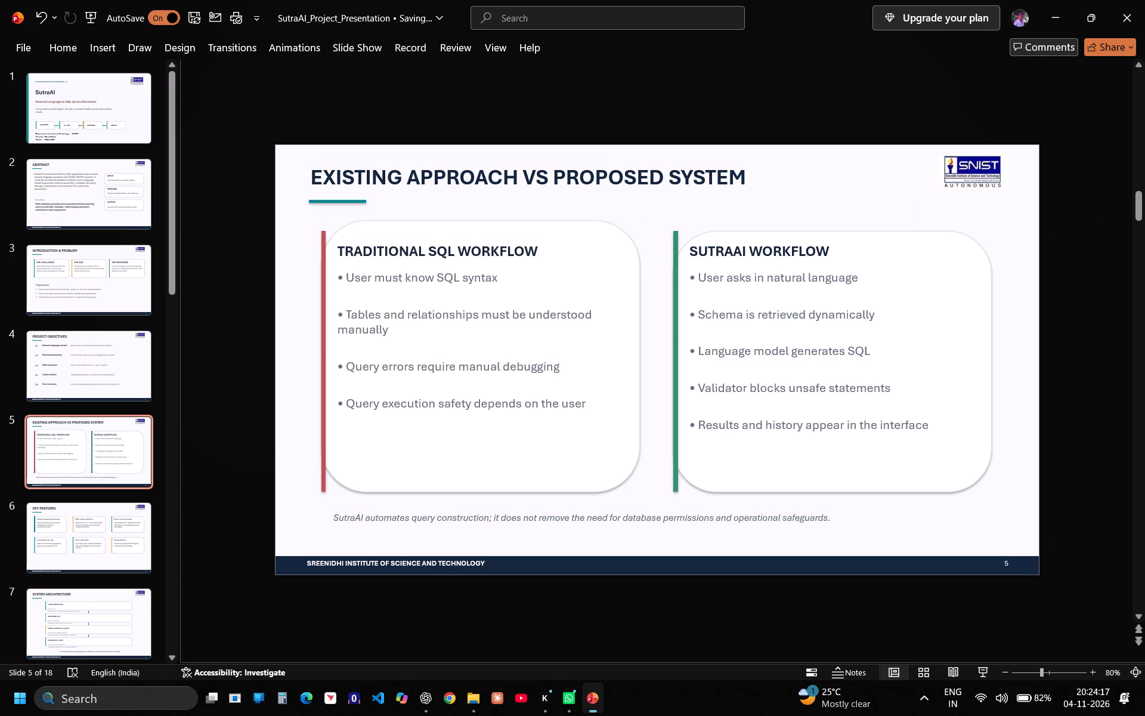
Move the Traditional SQL Workflow heading up and to the right so it sits centred near its card's top.
click(420, 258)
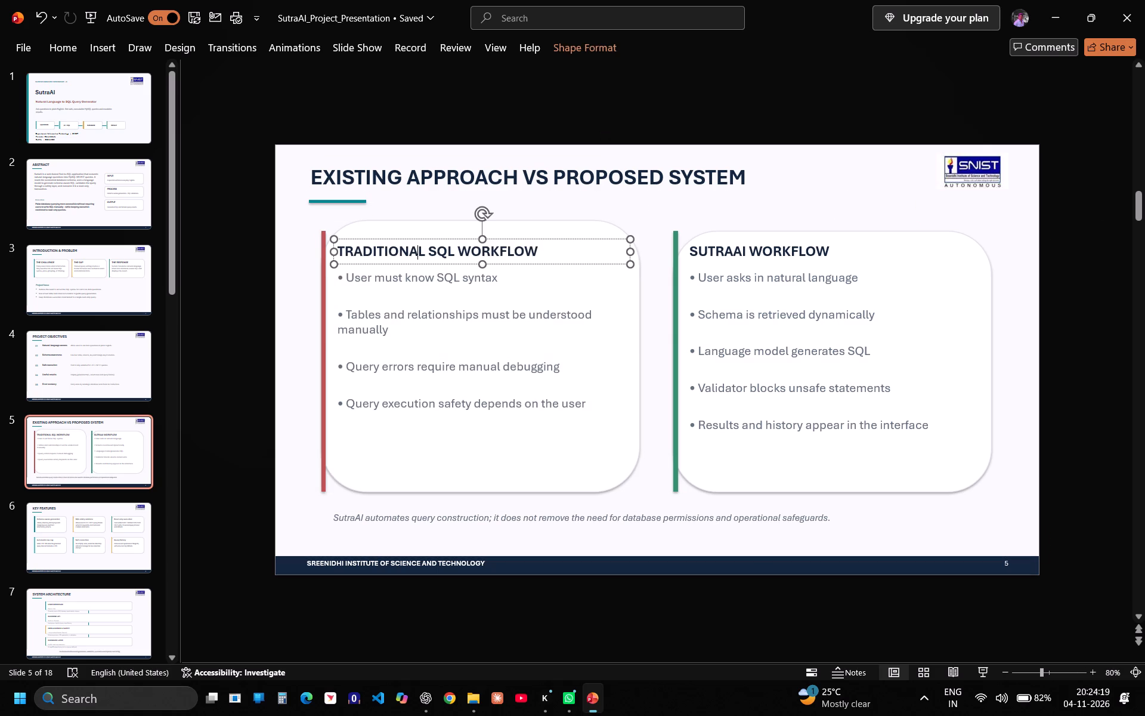
drag(441, 238, 450, 232)
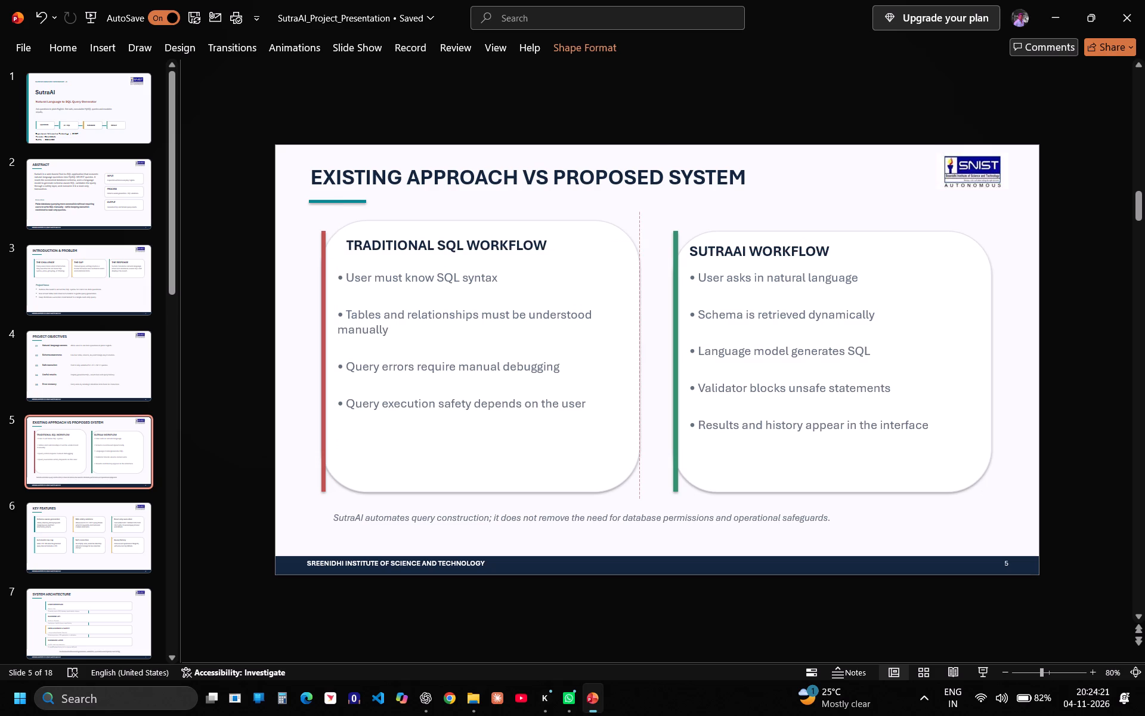
drag(450, 232, 481, 226)
Move the SutraAI Workflow heading right and slightly up so it sits roughly centred near its card's top.
click(688, 249)
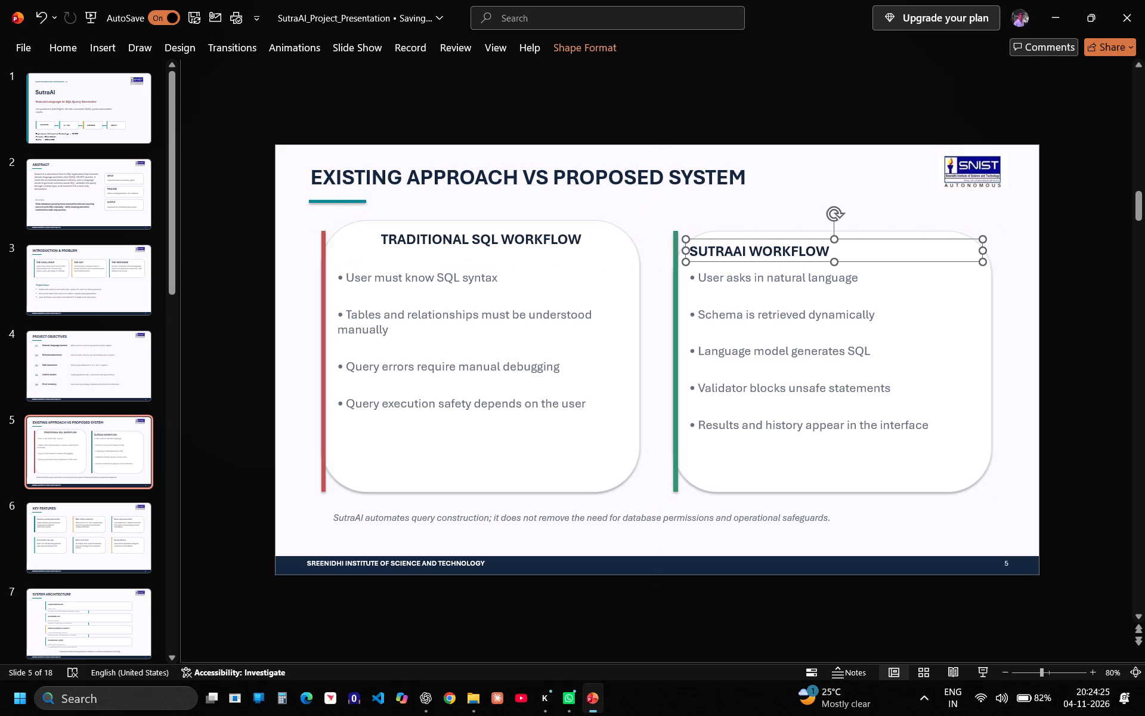
drag(809, 240, 825, 238)
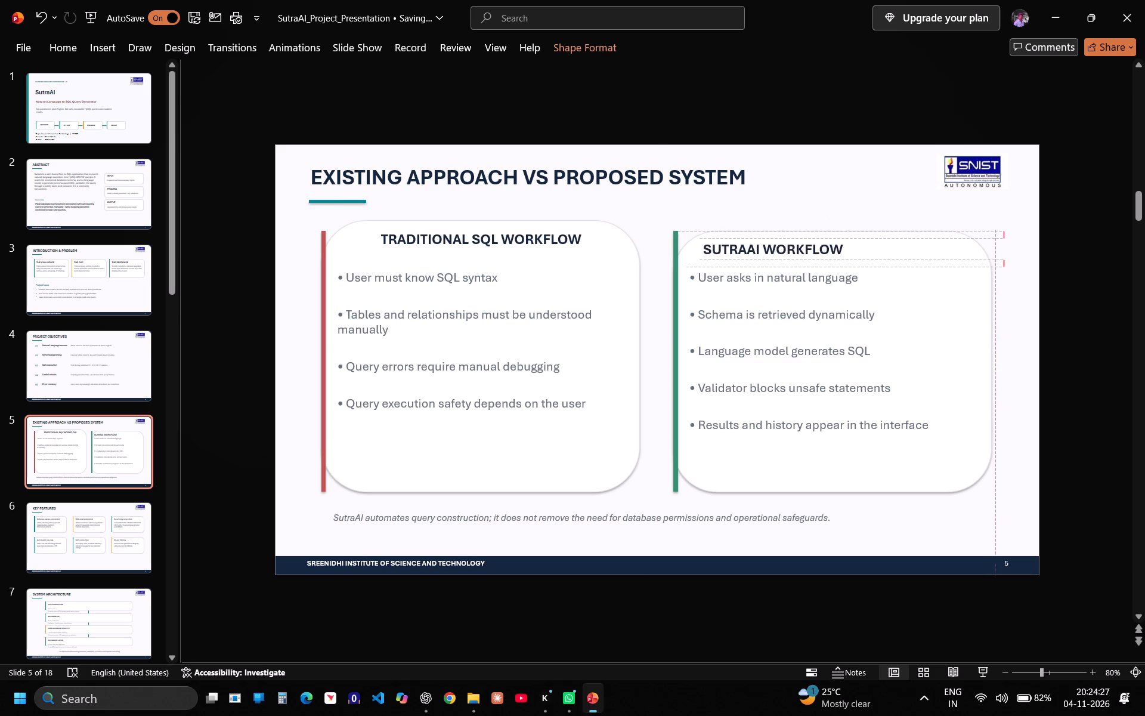
drag(825, 238, 871, 237)
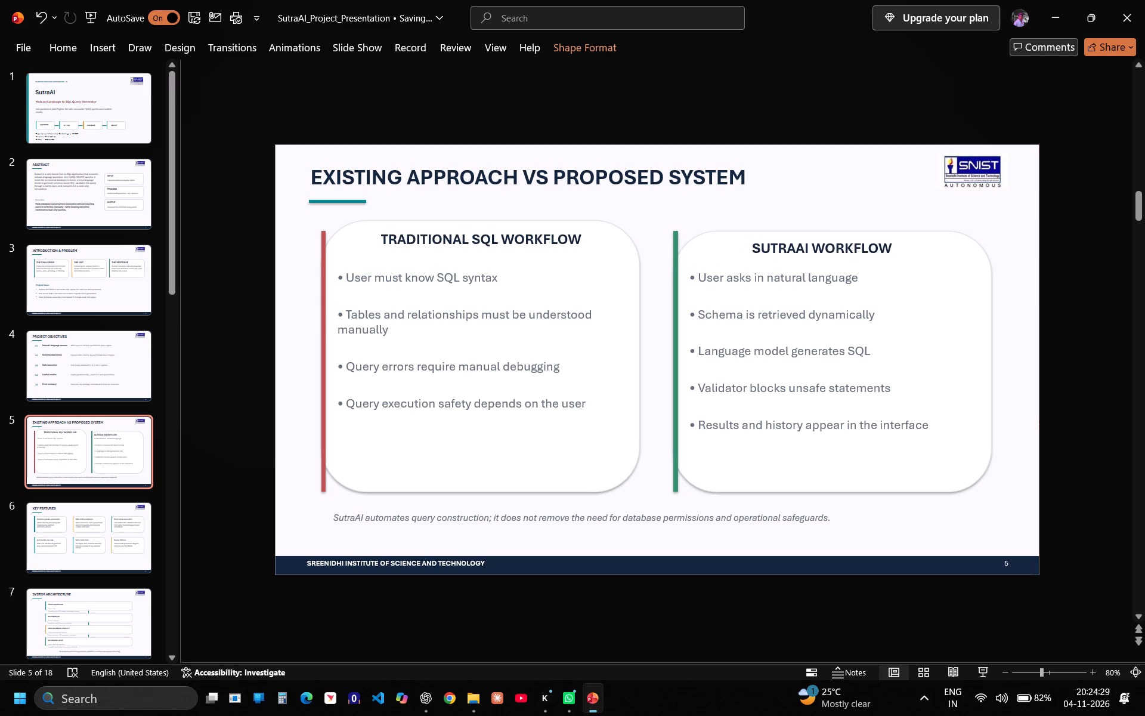
drag(871, 237, 871, 232)
click(1069, 288)
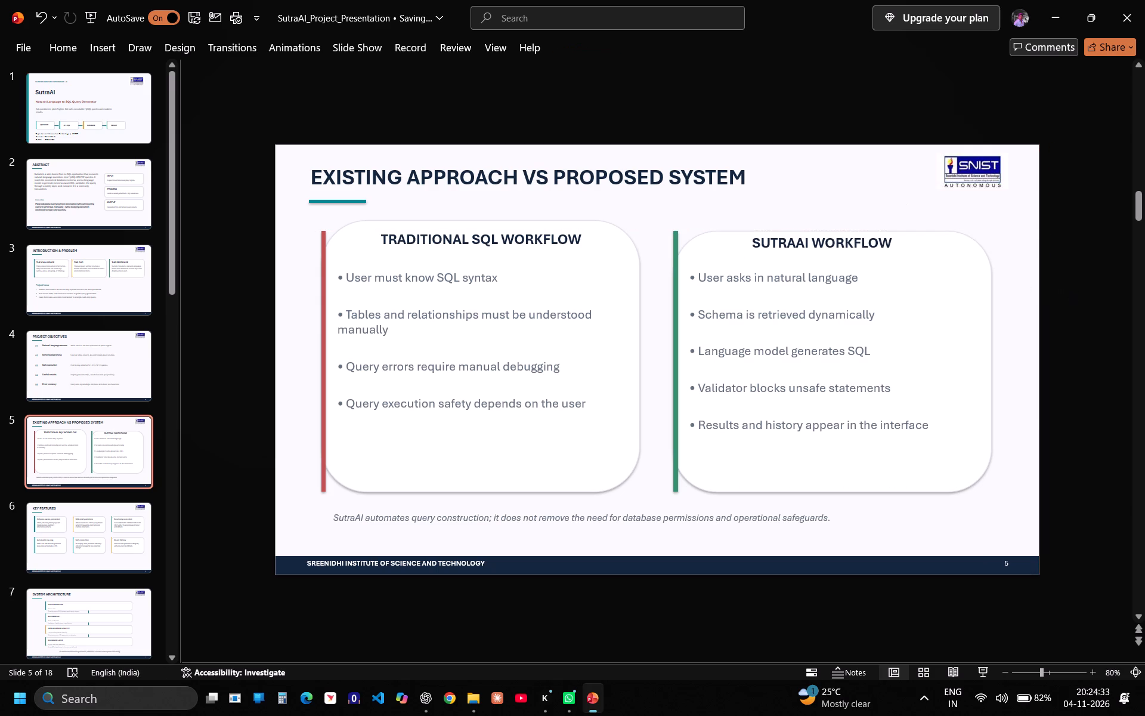
Extend the top edge of the SutraAI Workflow card upward to line up with the Traditional SQL Workflow card.
click(964, 235)
click(700, 242)
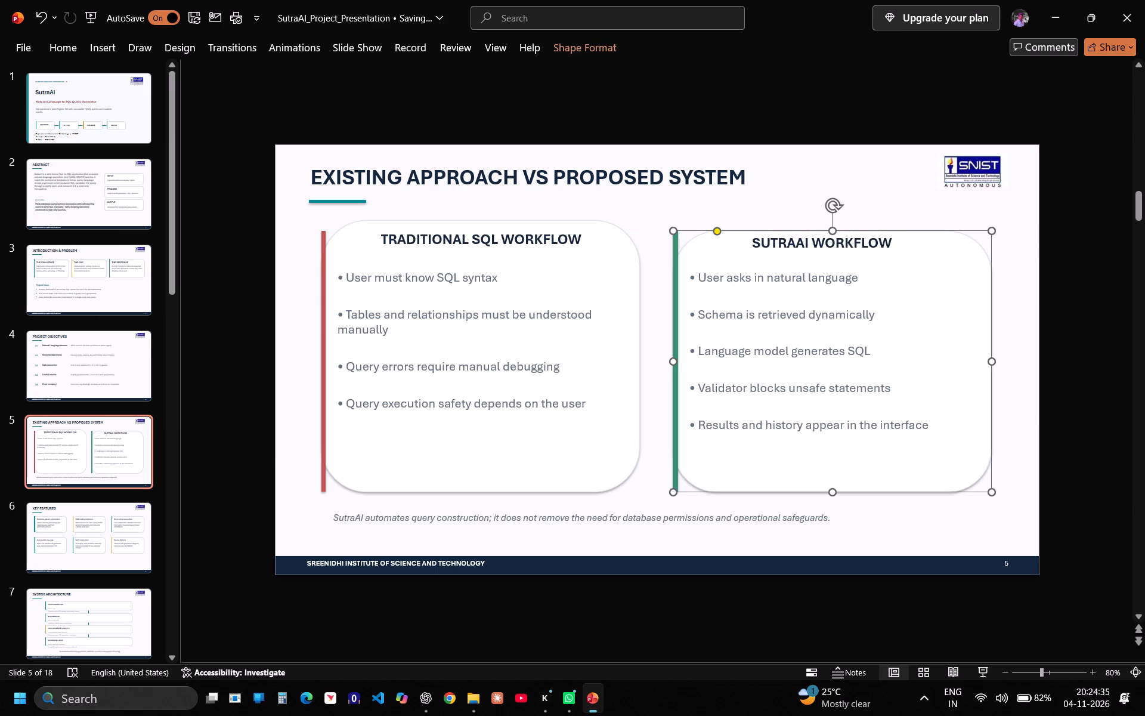
drag(834, 230, 834, 226)
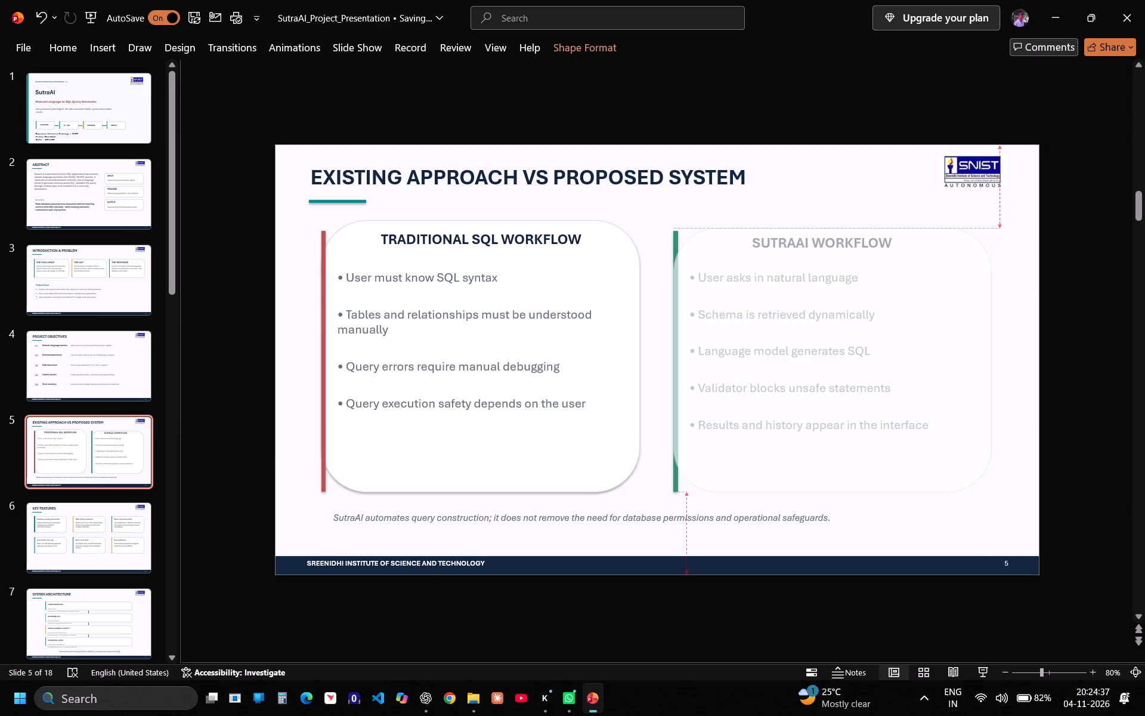
drag(834, 226, 834, 221)
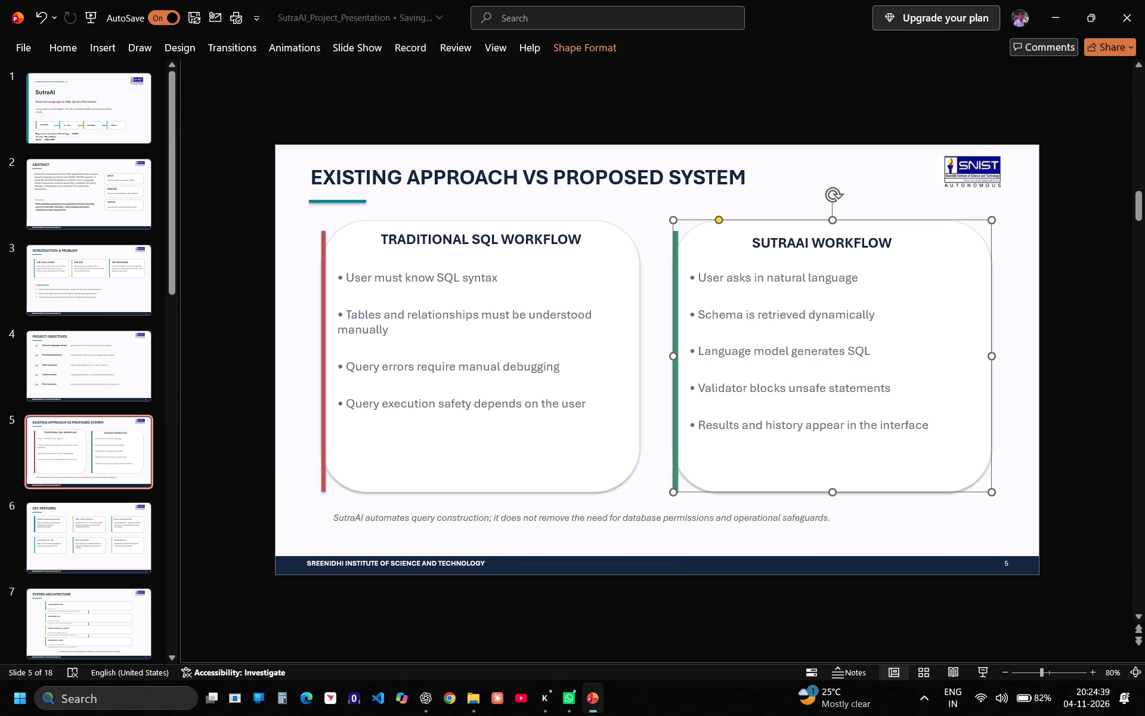
click(1074, 246)
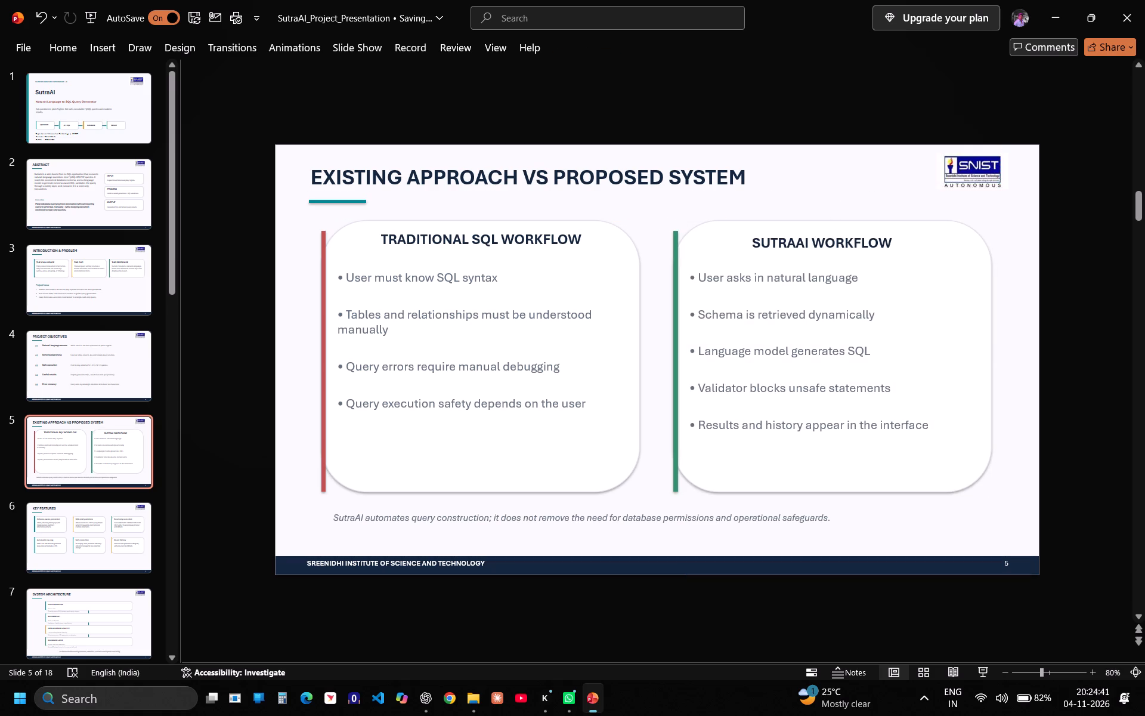
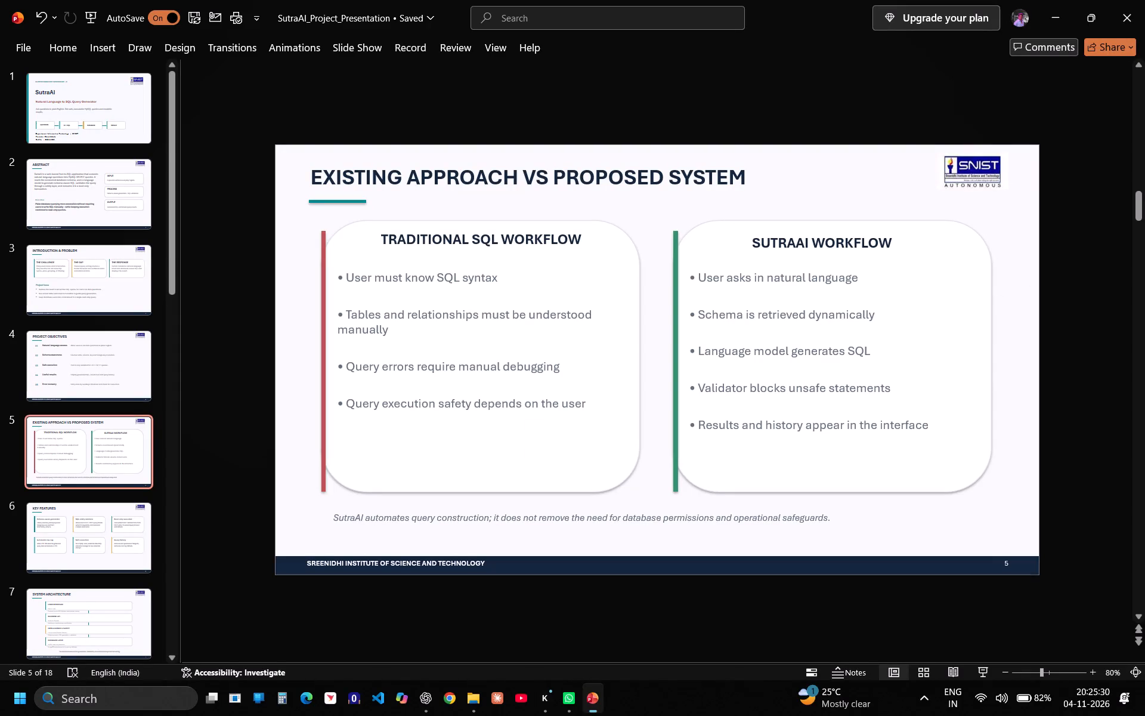
Lengthen the red accent bar of the Traditional SQL Workflow card slightly and raise it to line up with the card's top.
click(325, 230)
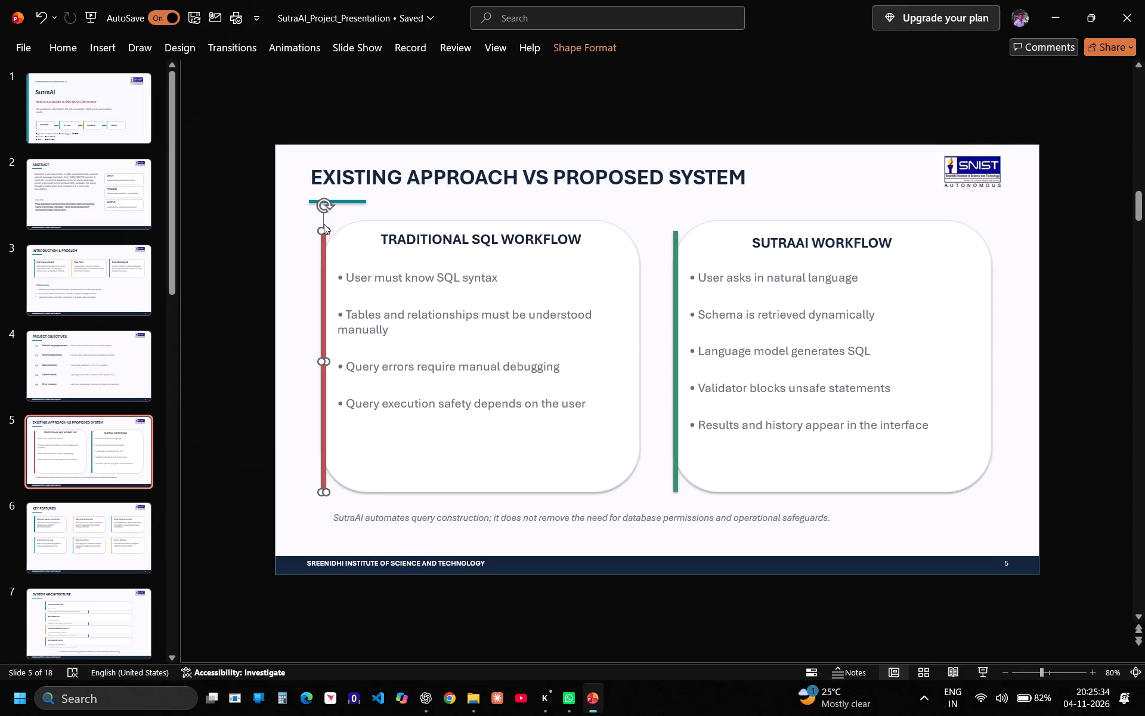
drag(323, 244, 324, 240)
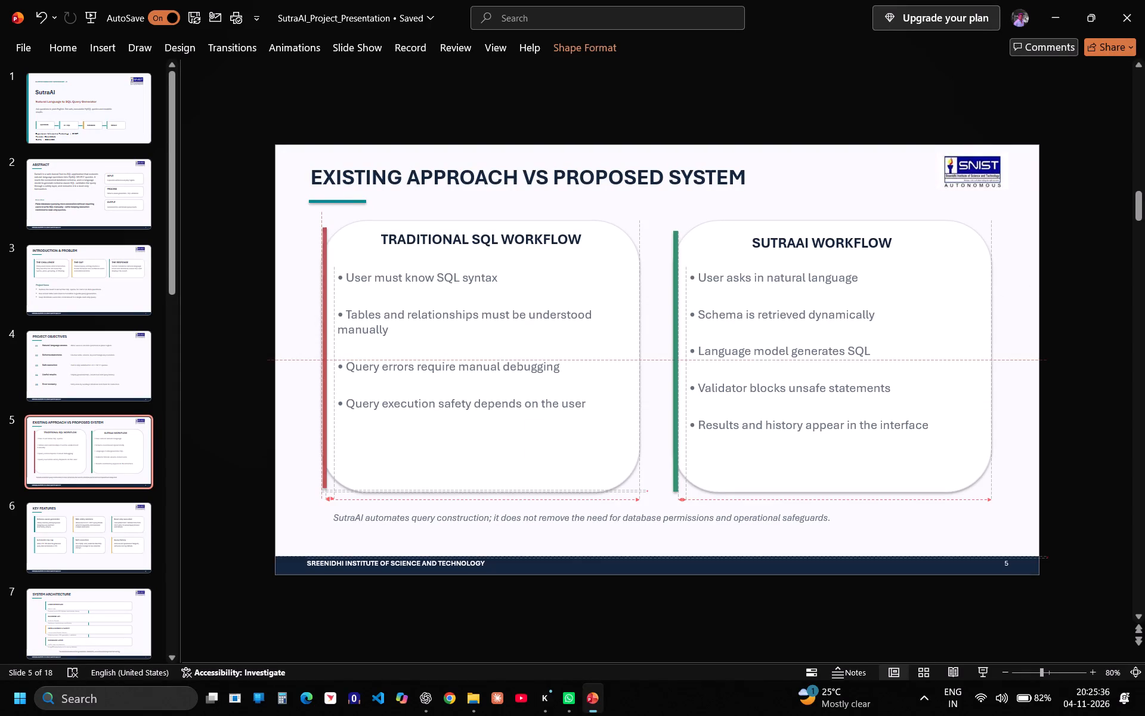
drag(324, 240, 323, 237)
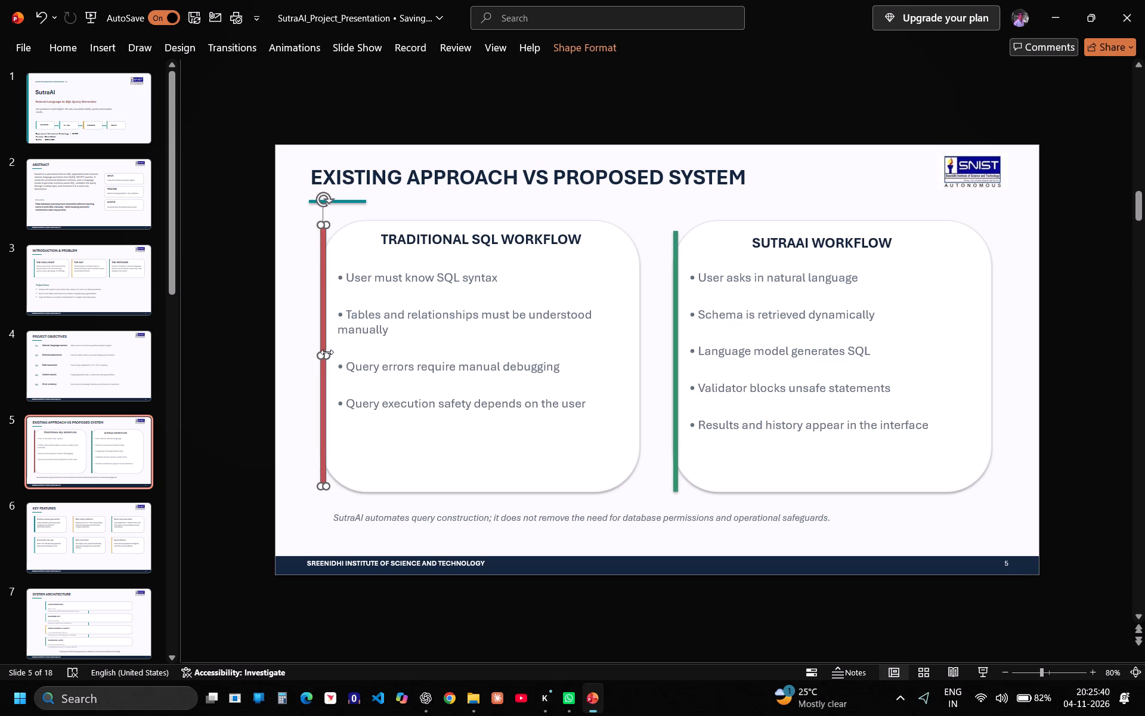
drag(326, 354, 336, 356)
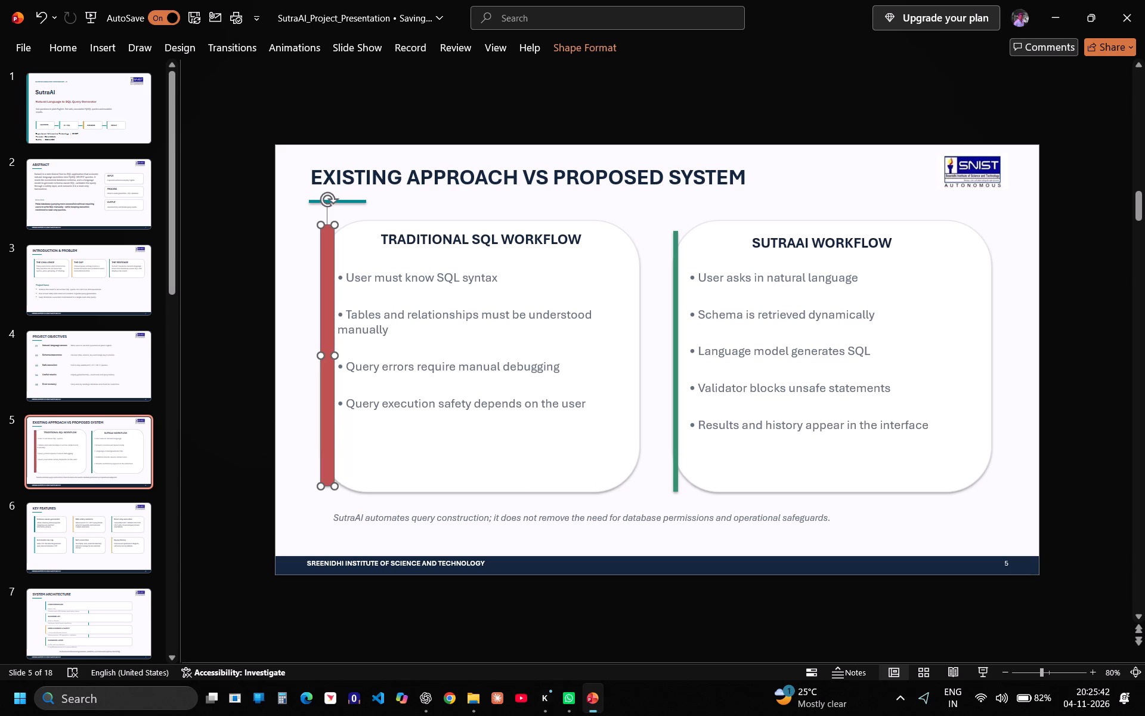
drag(336, 484, 338, 489)
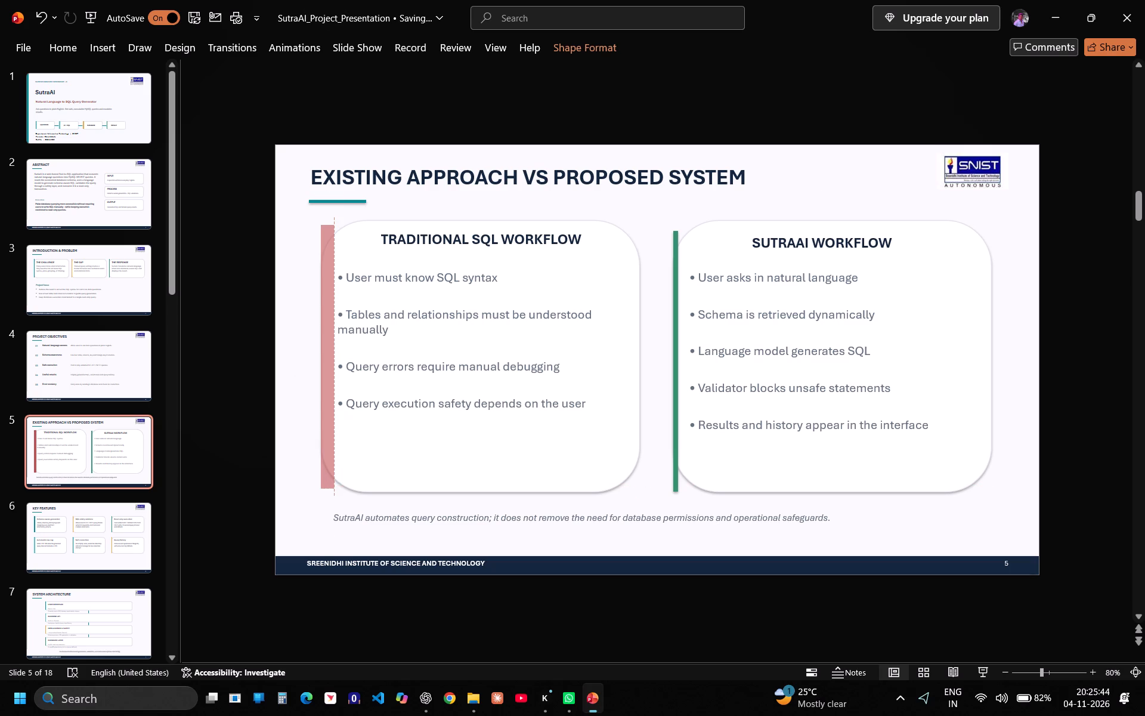
drag(338, 489, 327, 487)
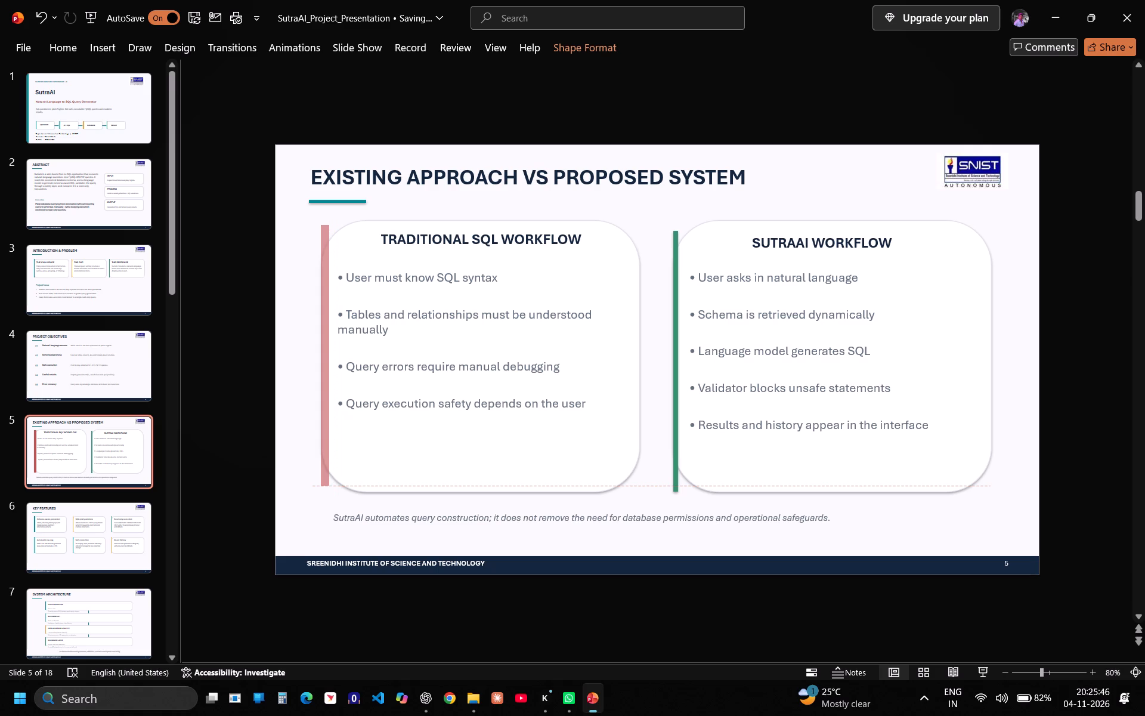
drag(327, 487, 325, 487)
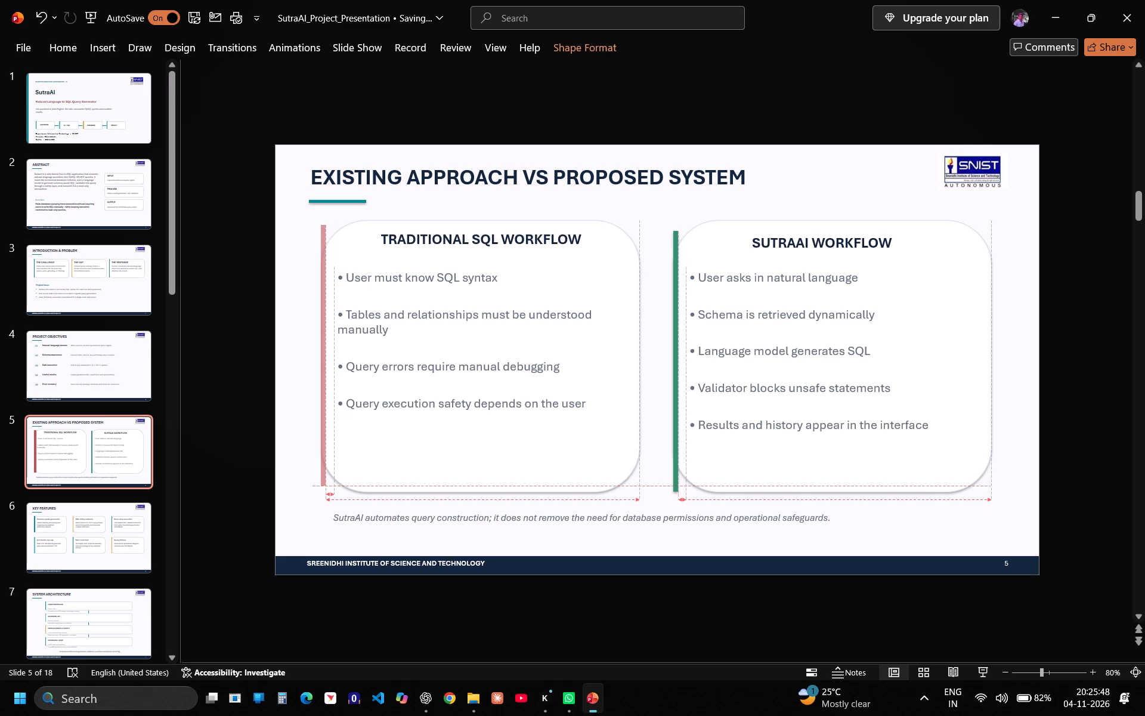
drag(325, 487, 325, 493)
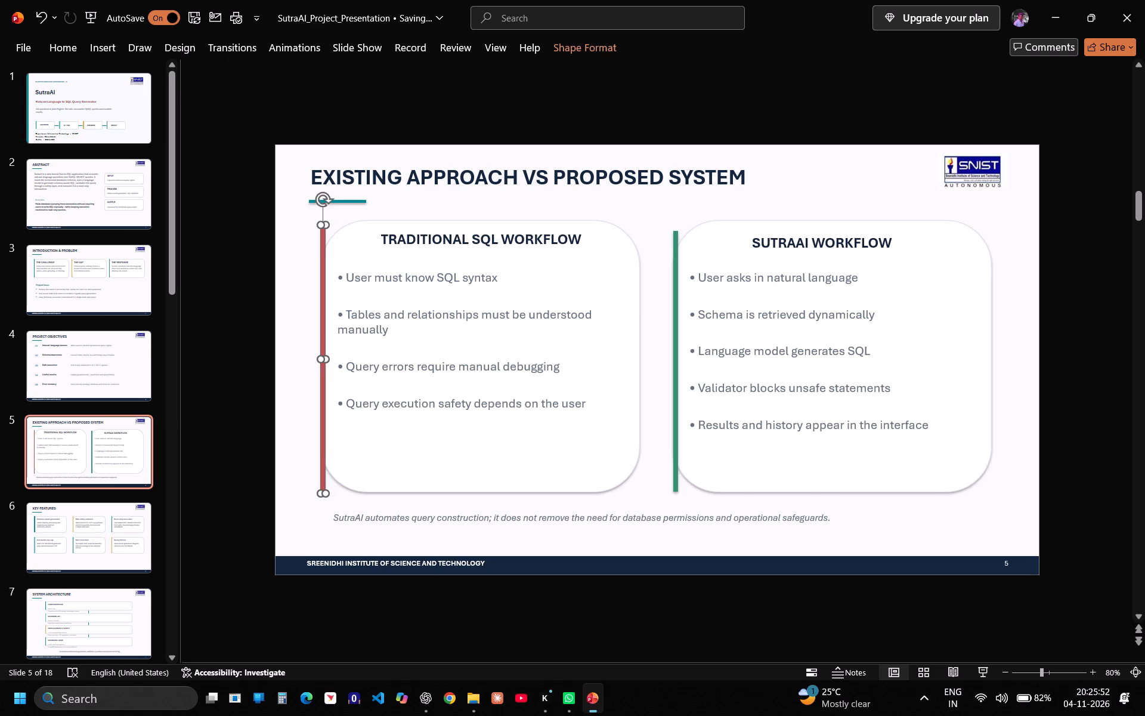
key(Up)
key(Up)
key(Up)
key(Up)
key(Up)
key(Up)
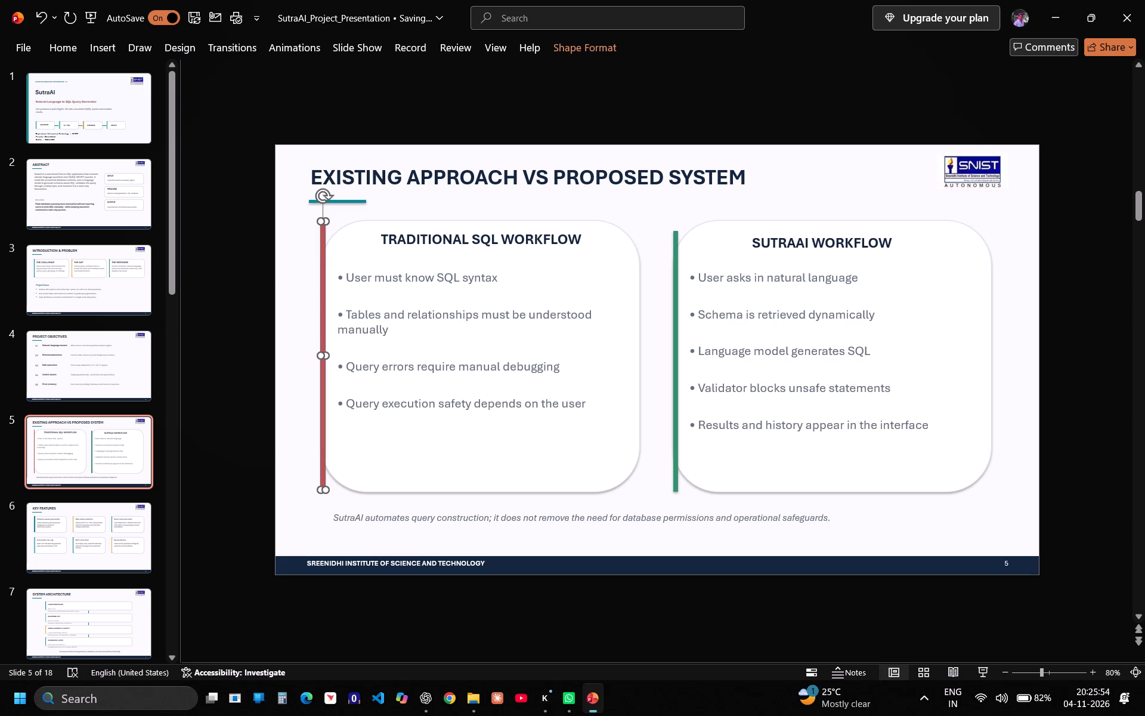
Lengthen the green accent bar of the SutraAI Workflow card slightly and raise it so it spans nearly the card's full height.
click(673, 272)
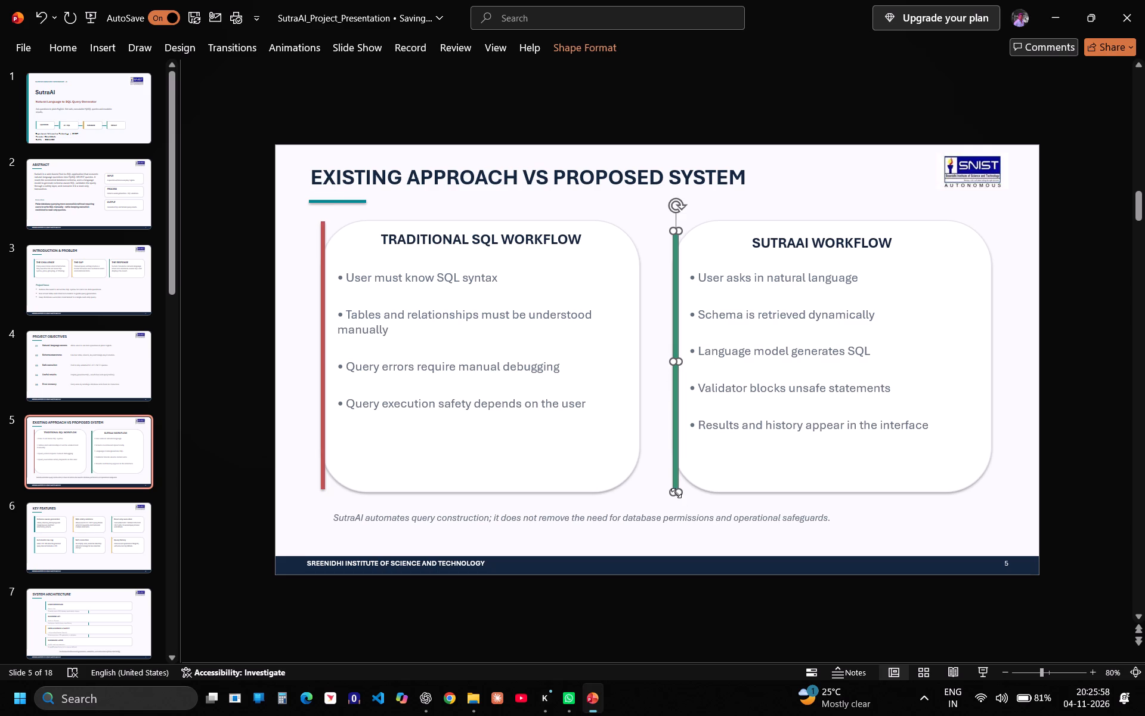
drag(679, 493, 680, 498)
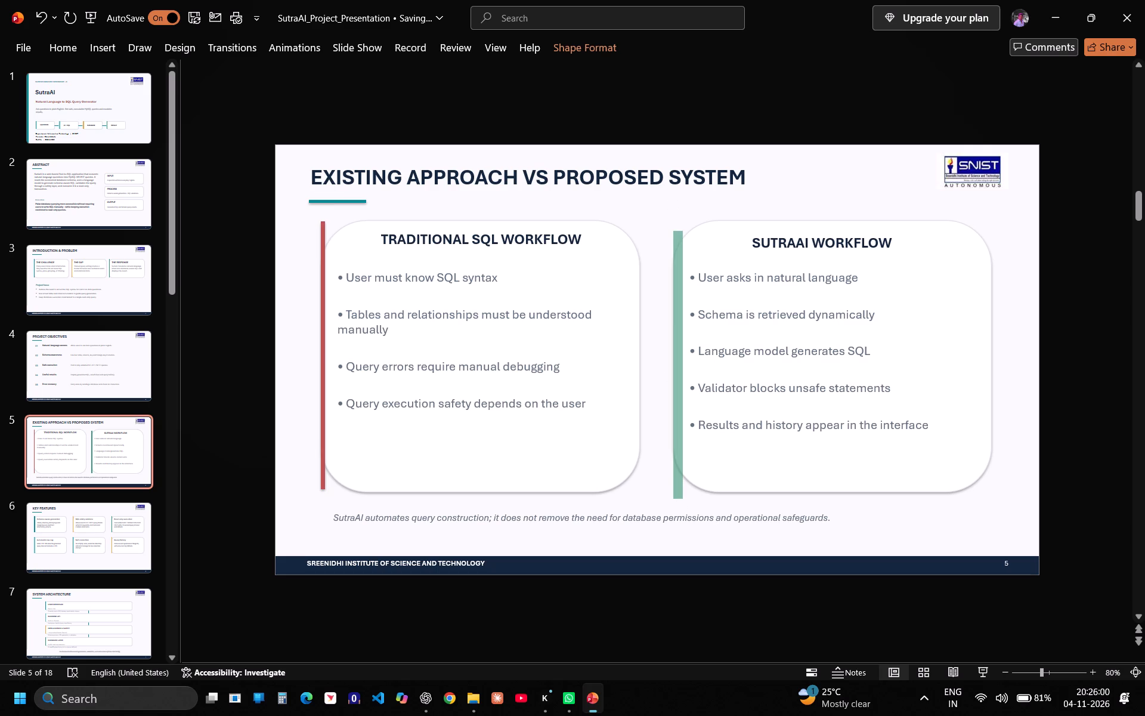
drag(680, 498, 679, 499)
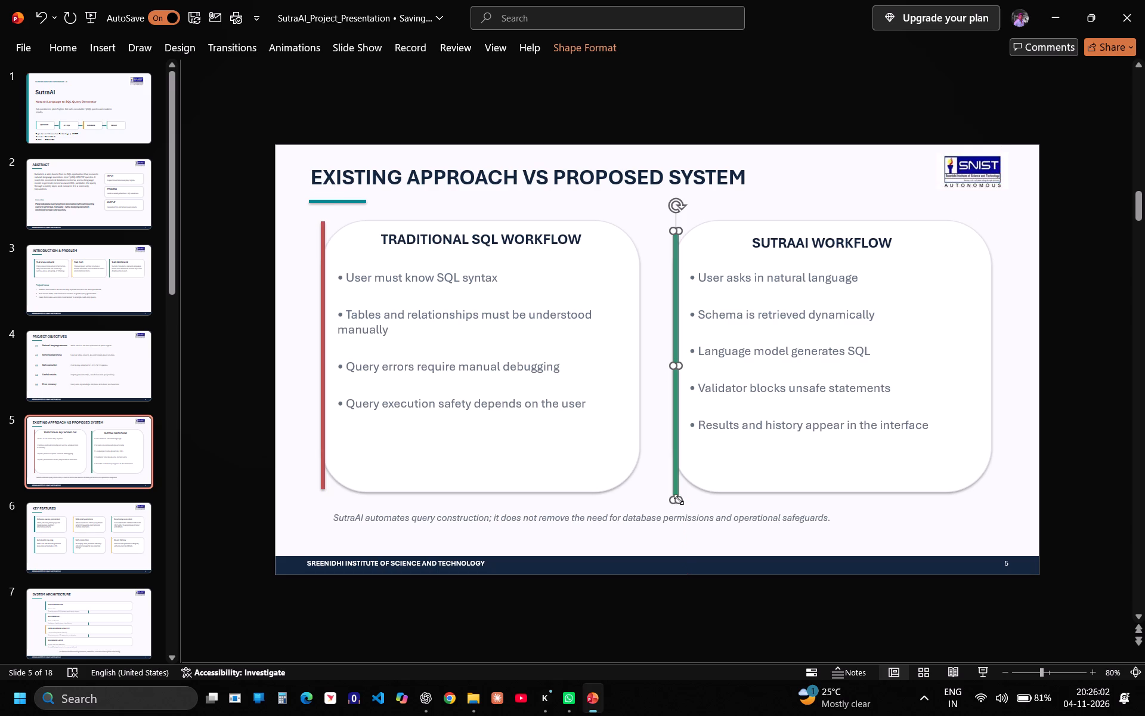
key(Up)
key(Up)
key(Up)
key(Up)
key(Up)
key(Up)
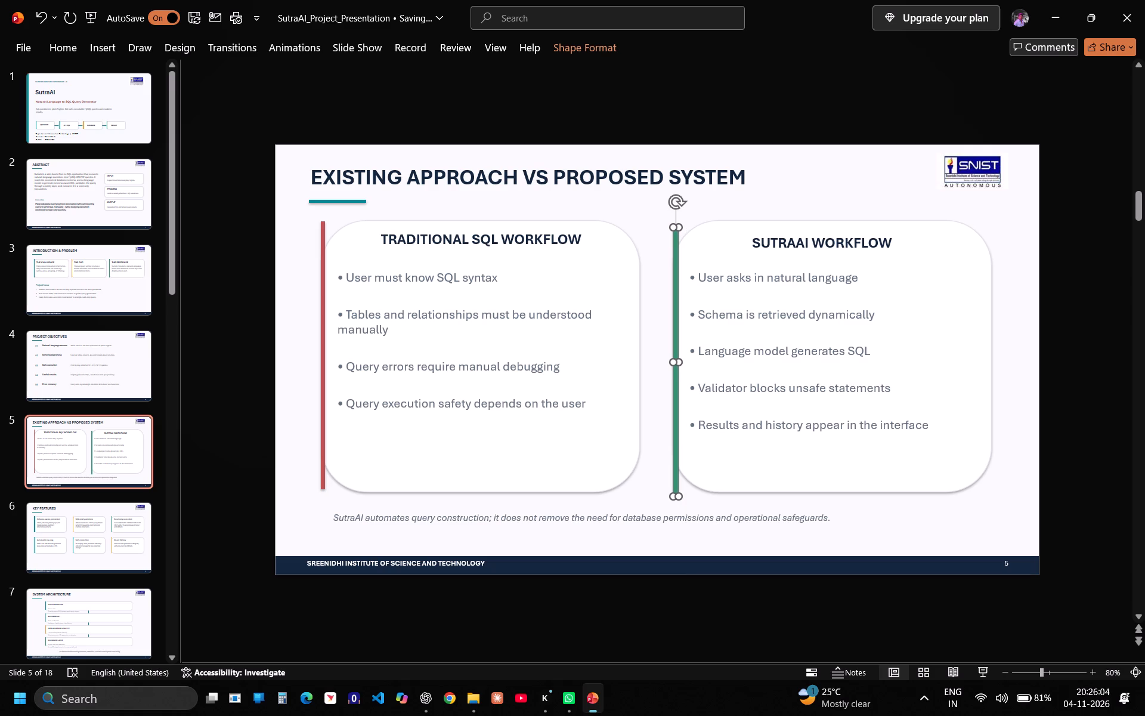
key(Up)
key(Up)
key(Up)
key(Up)
key(Up)
key(Up)
key(Up)
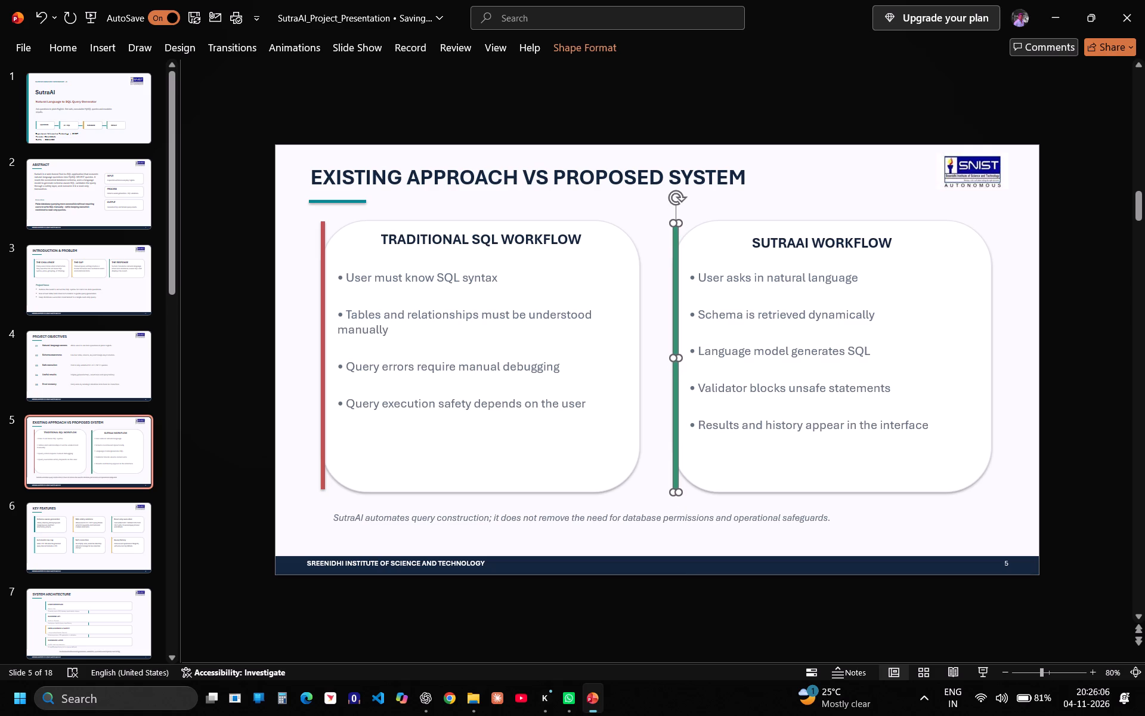
key(Down)
key(Down)
key(Down)
click(741, 87)
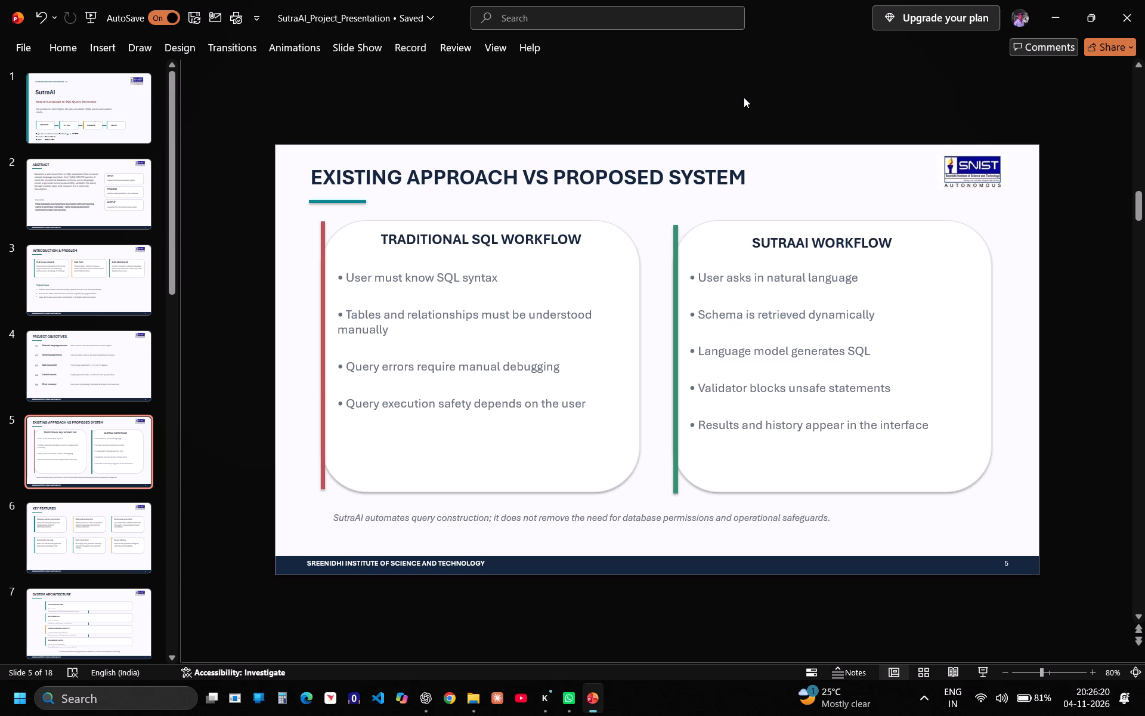
On the System Architecture slide, extend the top edge of the User Interface card slightly upward, keeping its bottom edge in place.
key(Down)
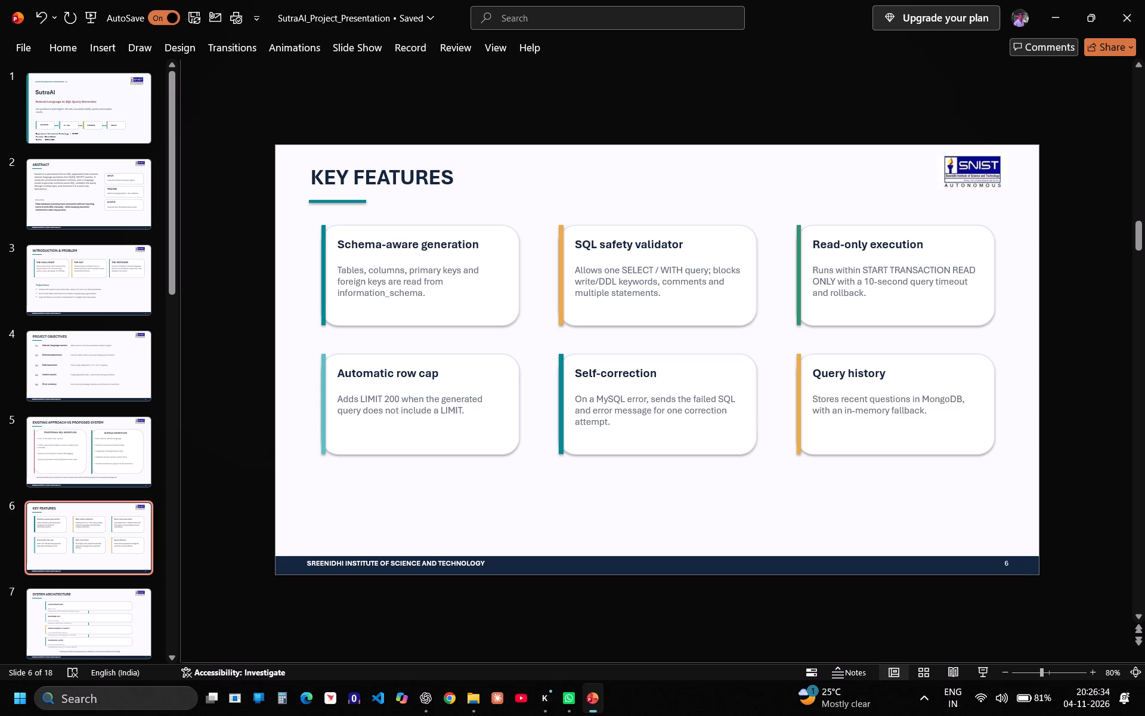
scroll(626, 384, down, 1)
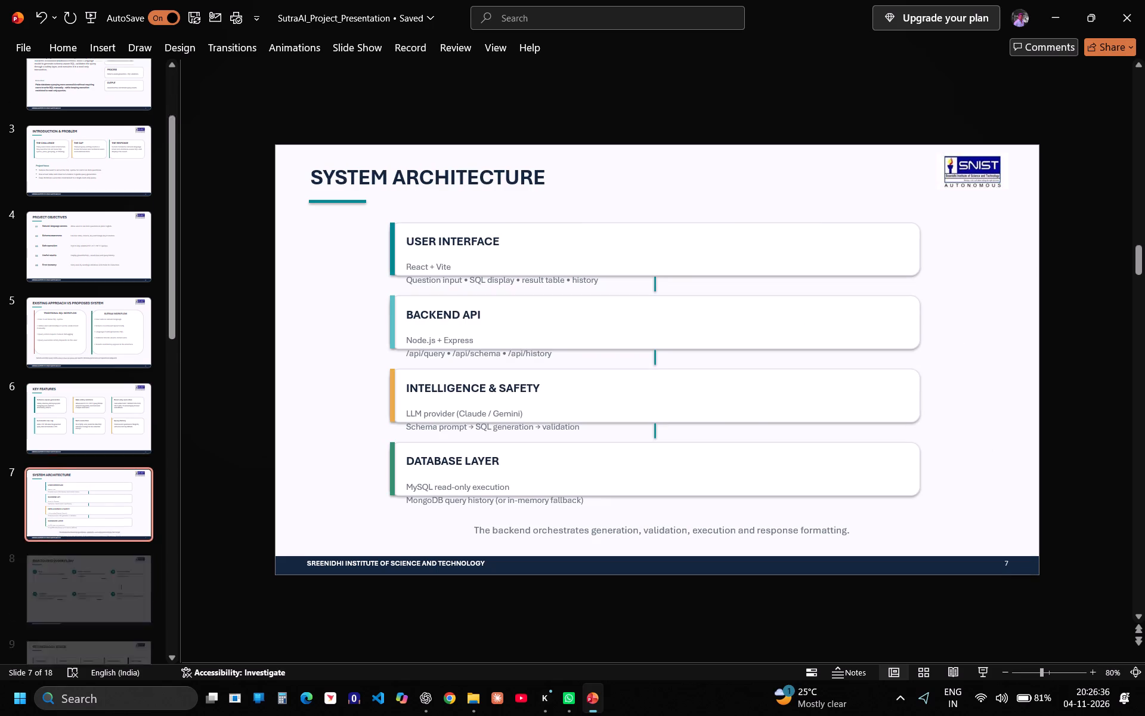
click(457, 265)
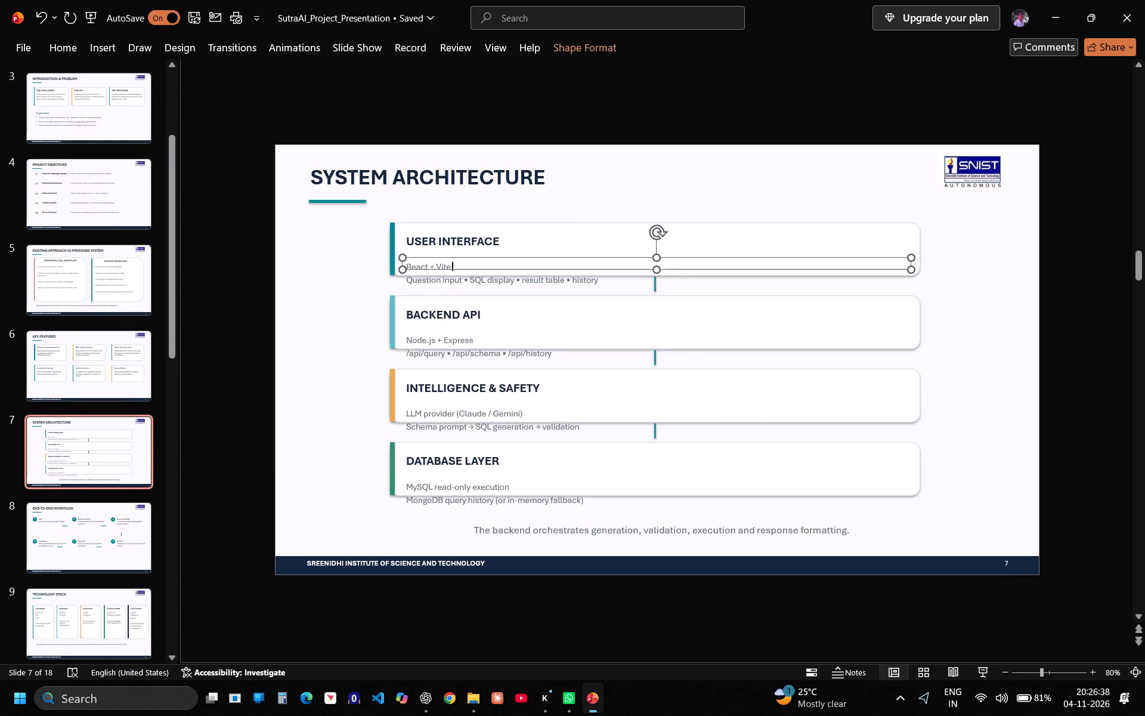
click(502, 232)
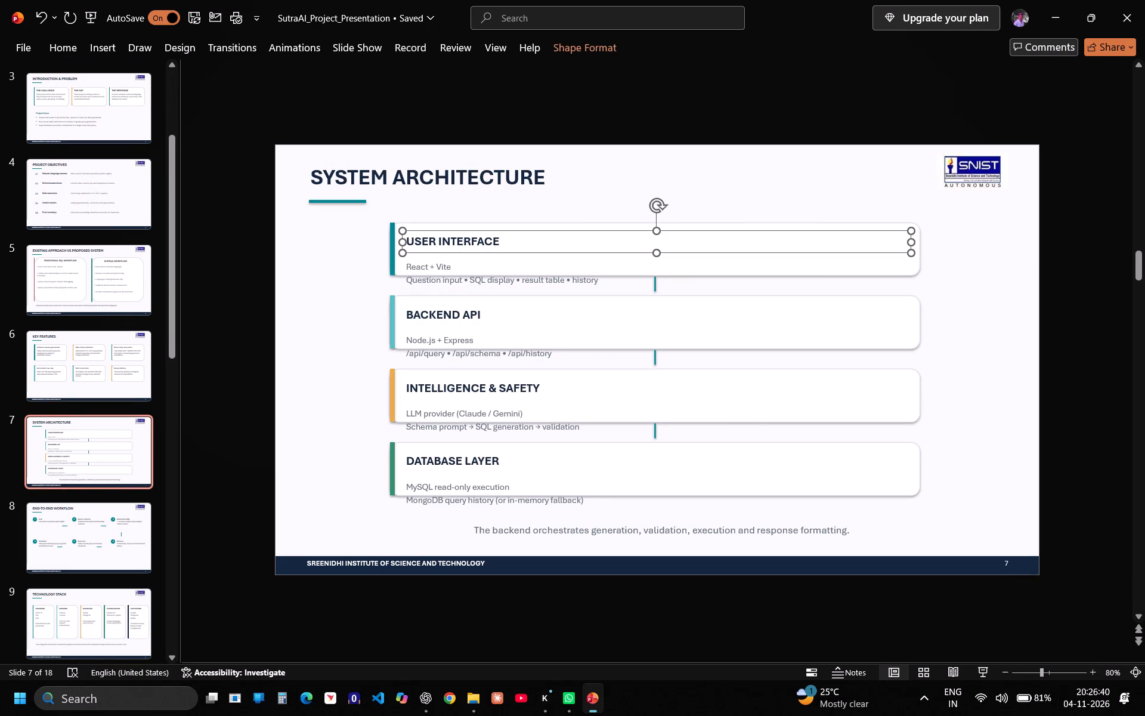
click(508, 243)
click(517, 269)
click(525, 283)
click(610, 283)
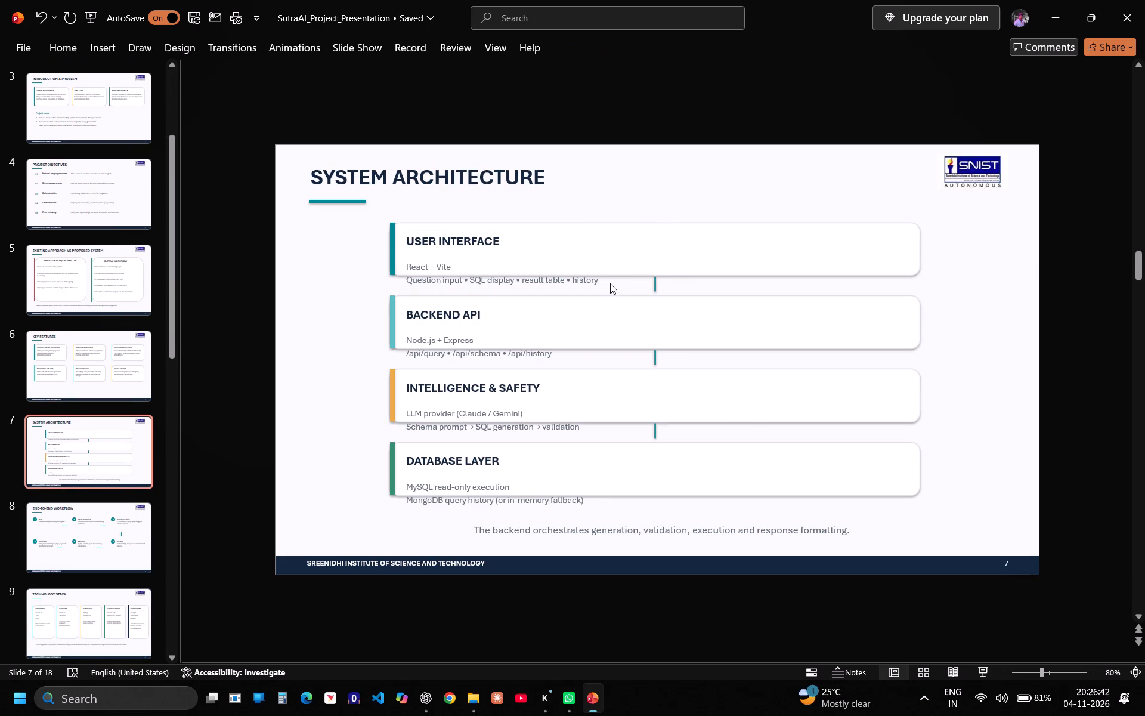
click(568, 282)
click(568, 282)
click(648, 287)
click(653, 247)
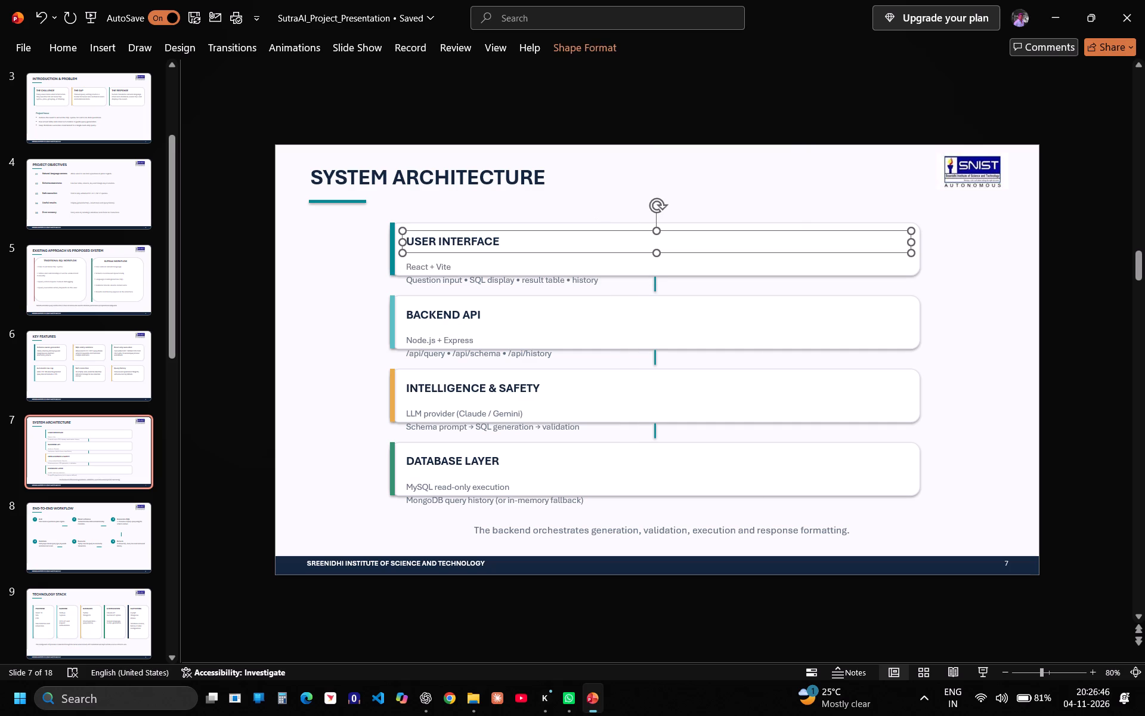
click(584, 228)
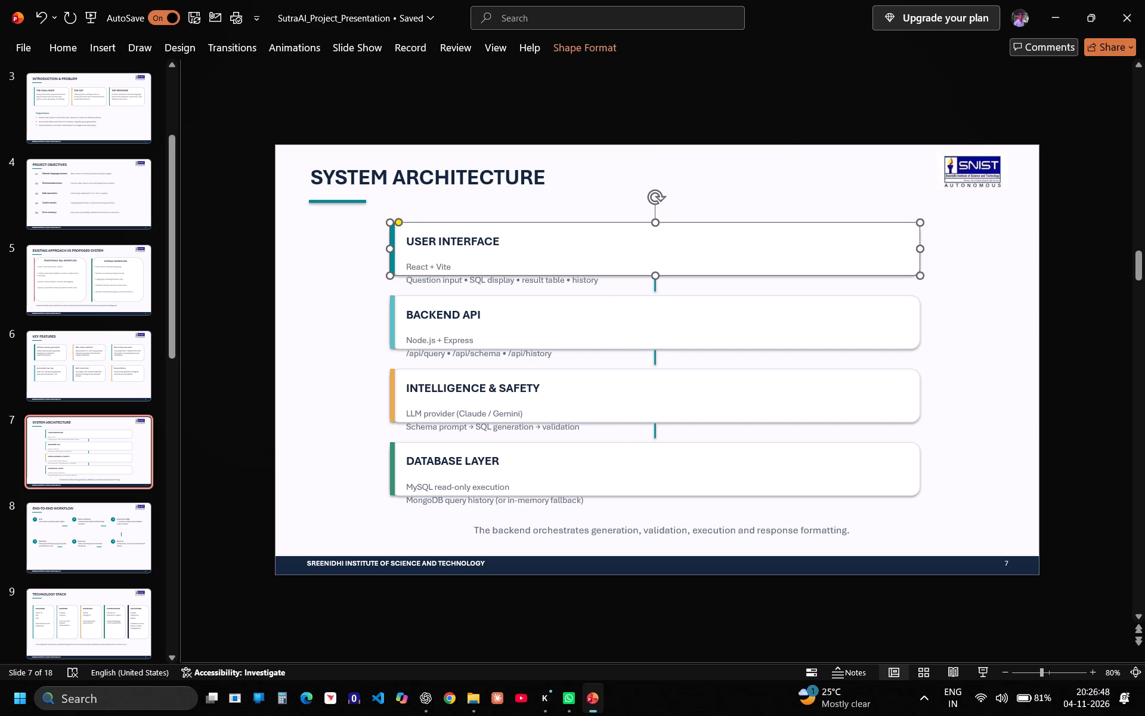
drag(657, 222, 655, 211)
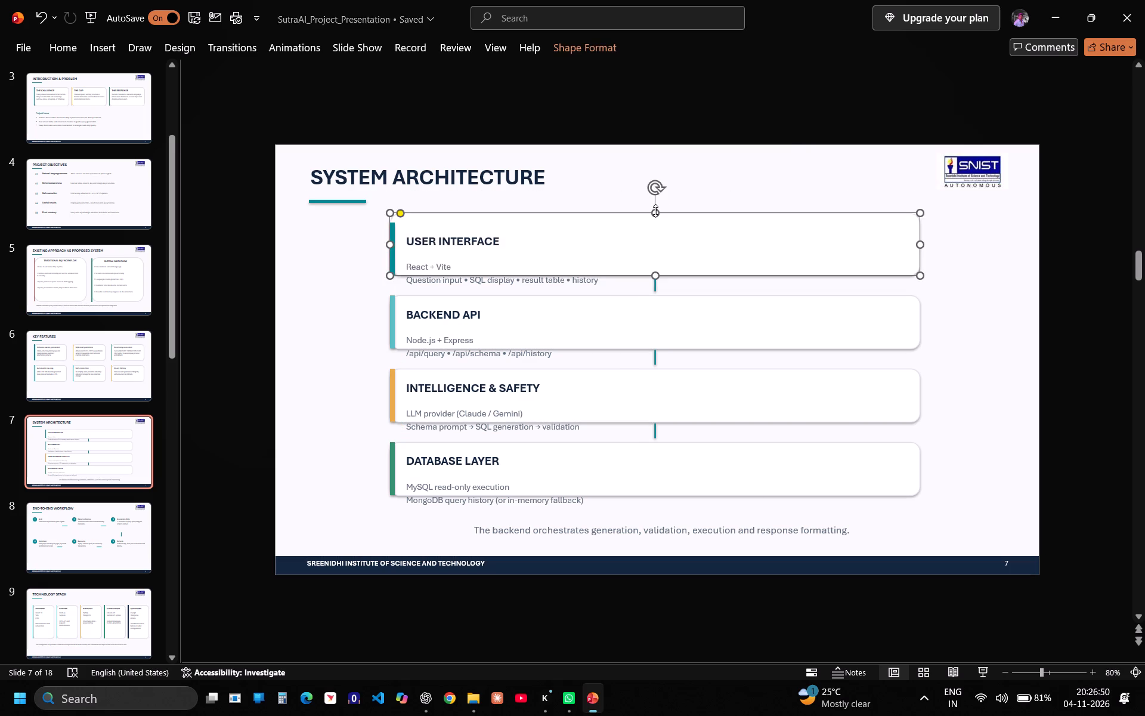
Move the User Interface heading up slightly, closer to its card's top edge.
click(593, 246)
drag(573, 231, 573, 221)
Move the React + Vite description text up beneath the User Interface heading so both lines fit inside the card.
click(532, 254)
click(490, 261)
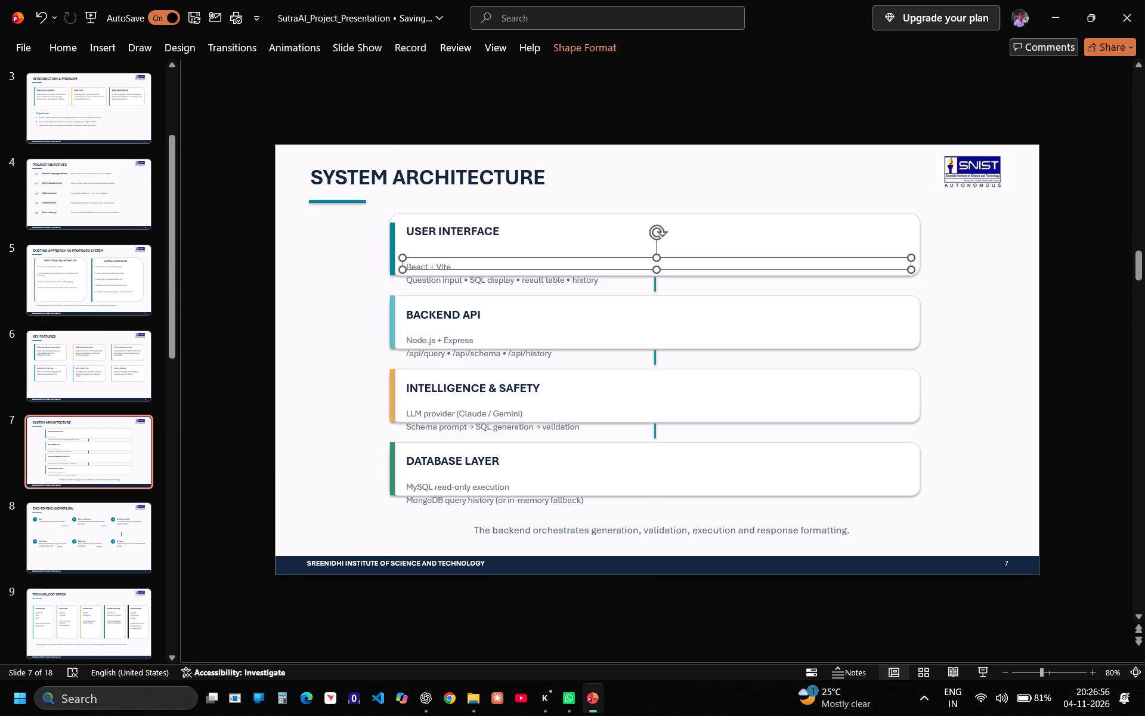
drag(481, 256, 481, 242)
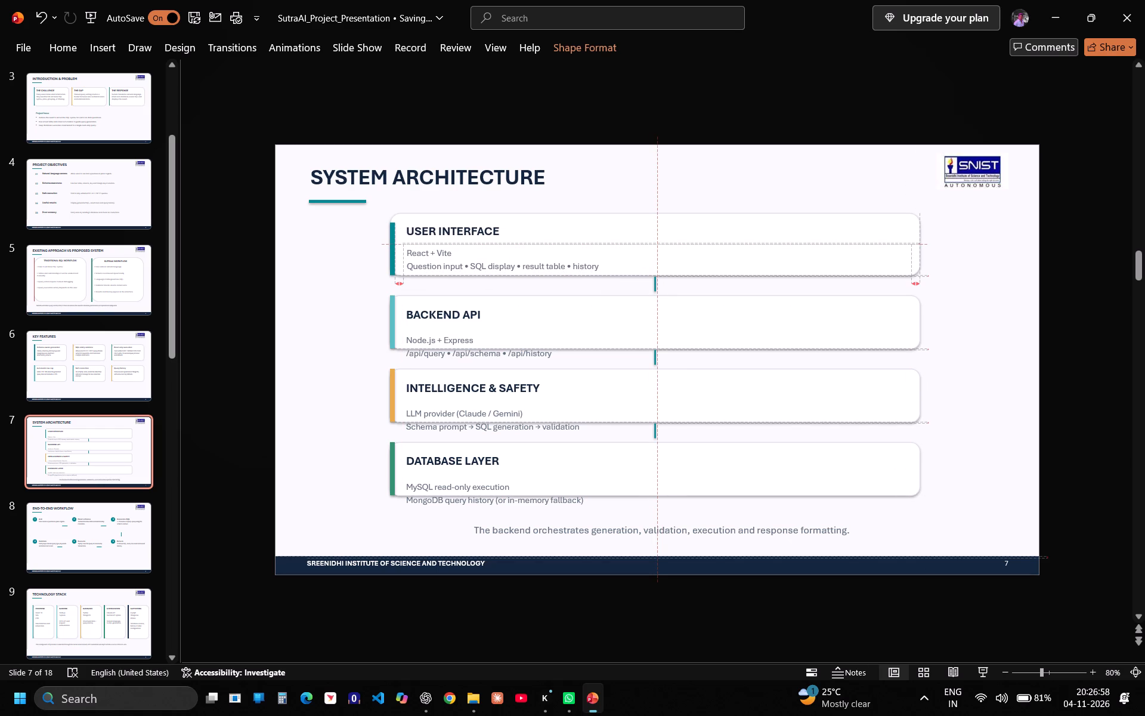
drag(481, 242, 481, 237)
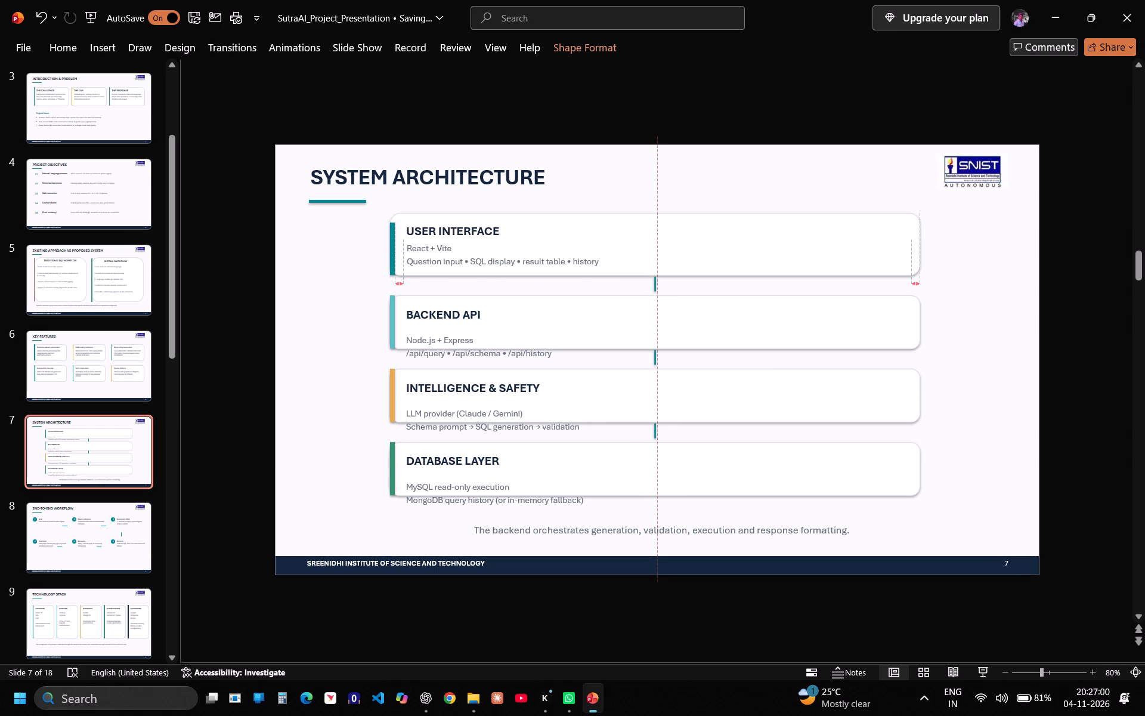
drag(481, 237, 483, 237)
click(227, 286)
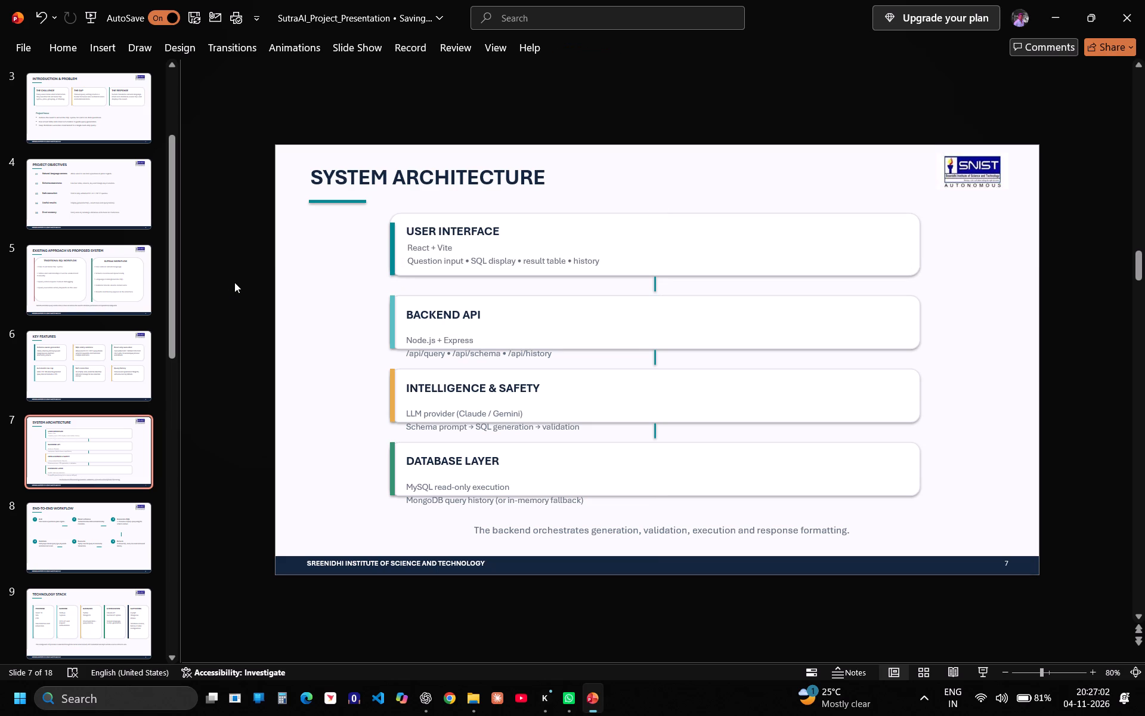
Extend the top edge of the Backend API card very slightly upward, keeping its bottom edge in place.
click(467, 335)
click(413, 319)
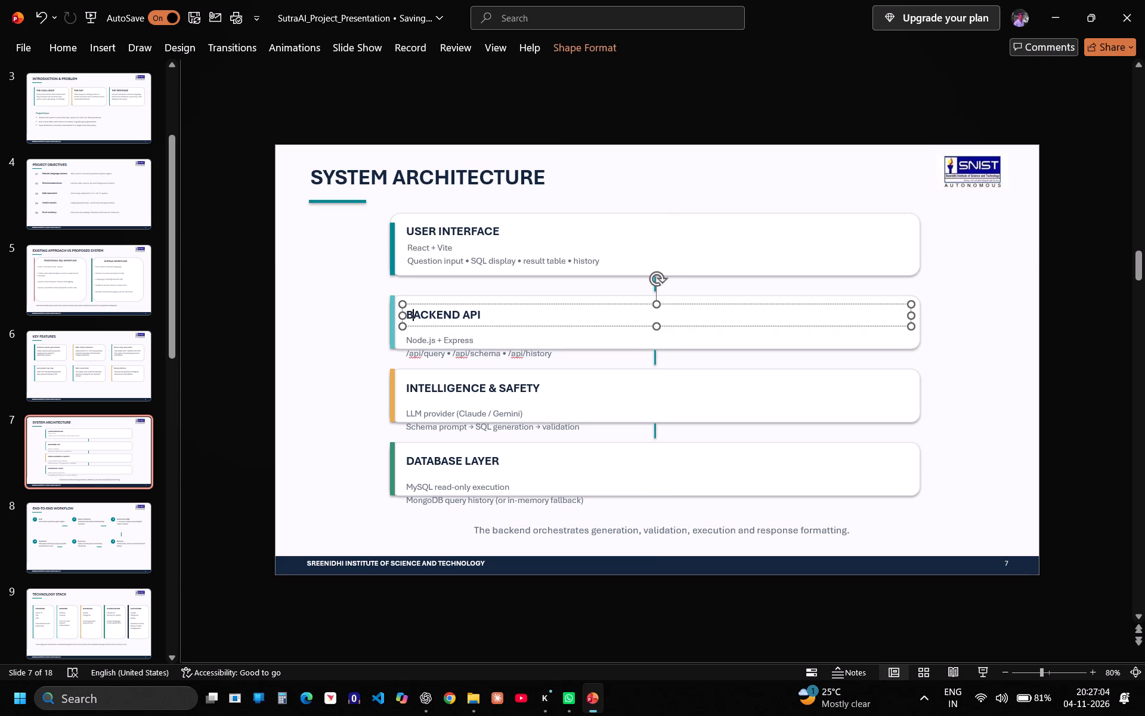
click(566, 297)
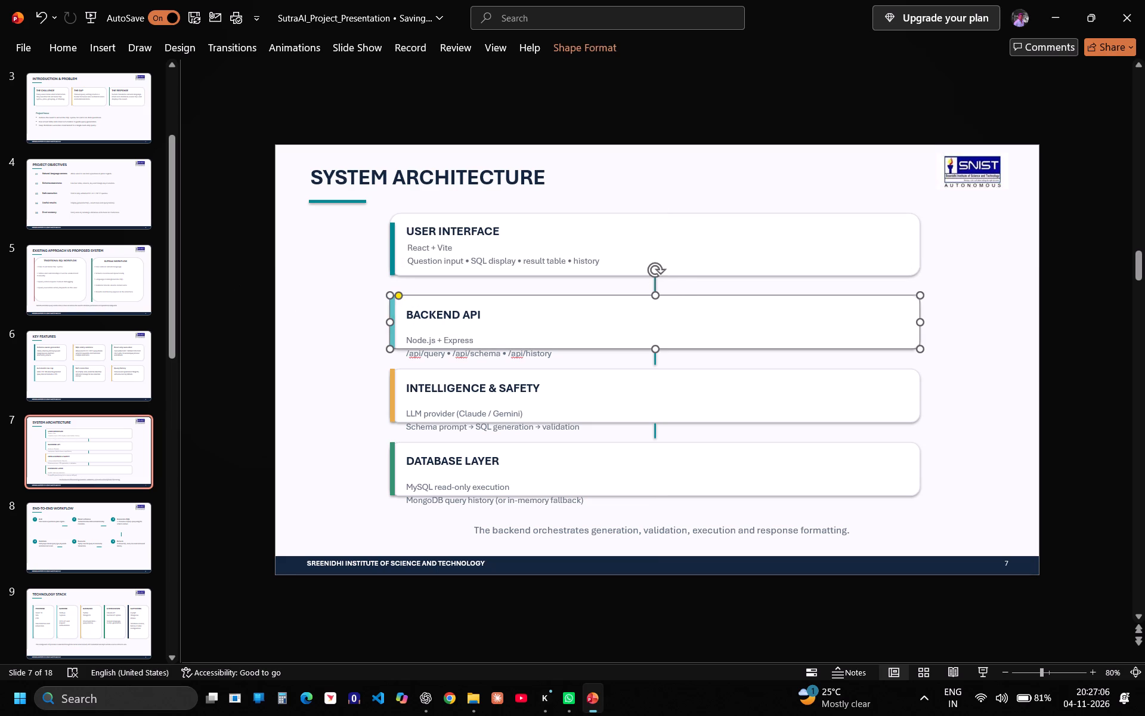
click(655, 297)
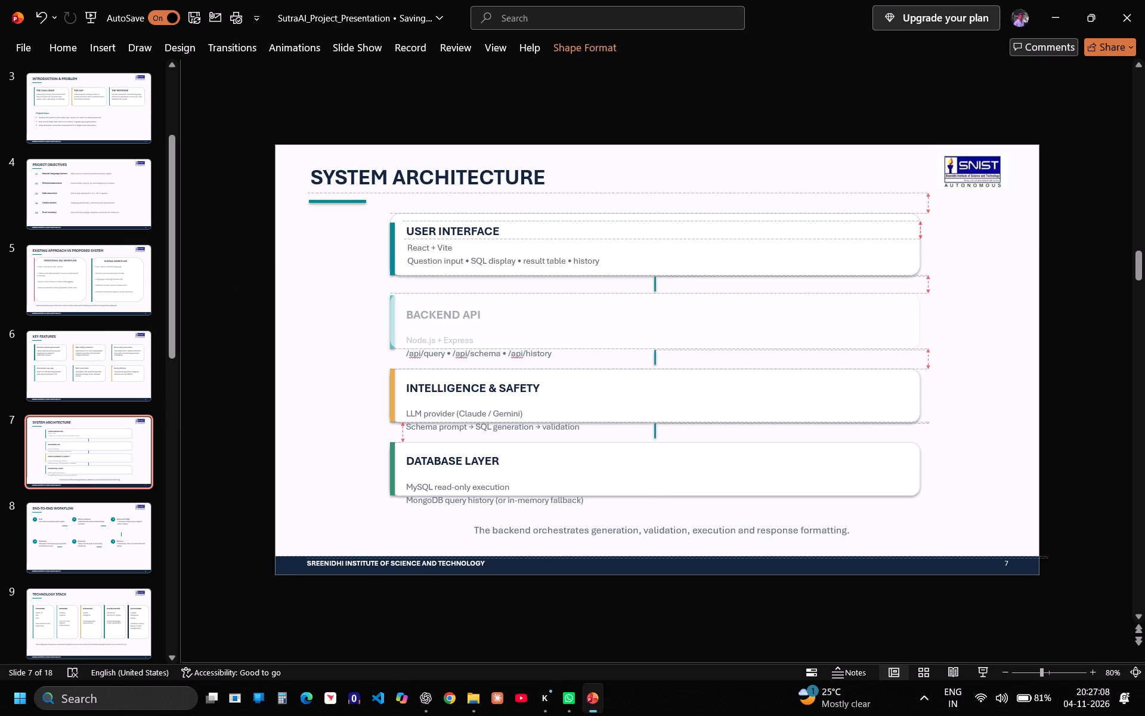
Move the Backend API heading up slightly, closer to its card's top edge.
click(516, 317)
drag(526, 305, 527, 297)
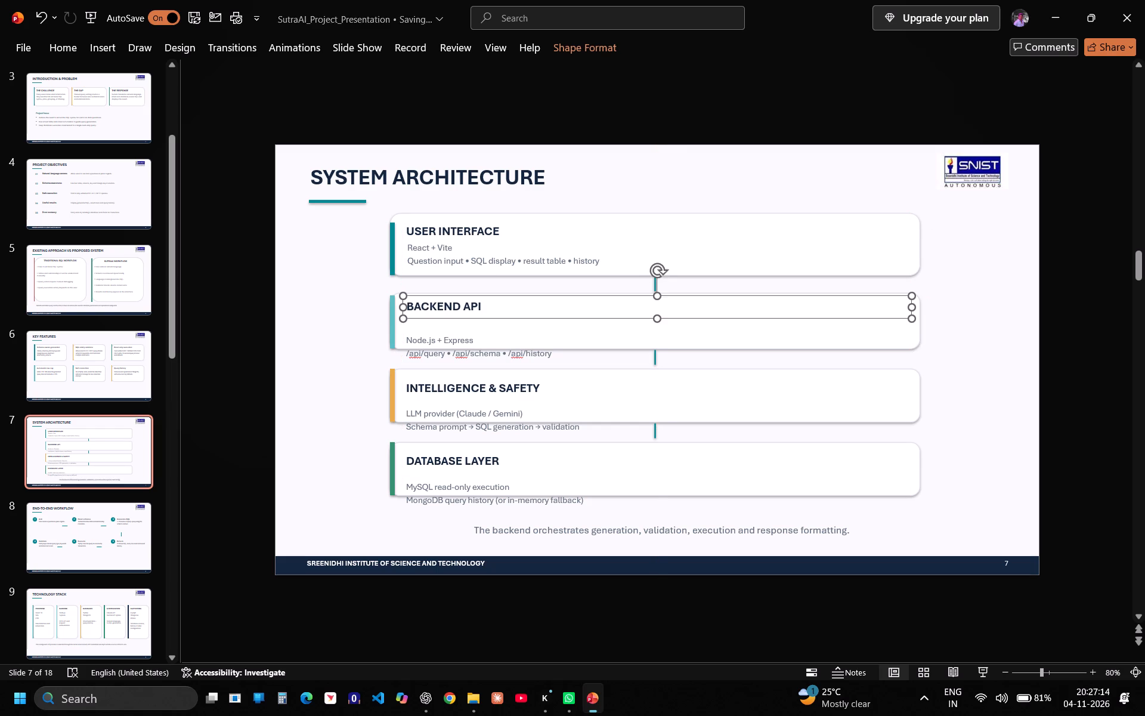
Move the Node.js + Express description text up beneath the Backend API heading so both lines fit inside the card.
click(494, 336)
drag(533, 329, 533, 318)
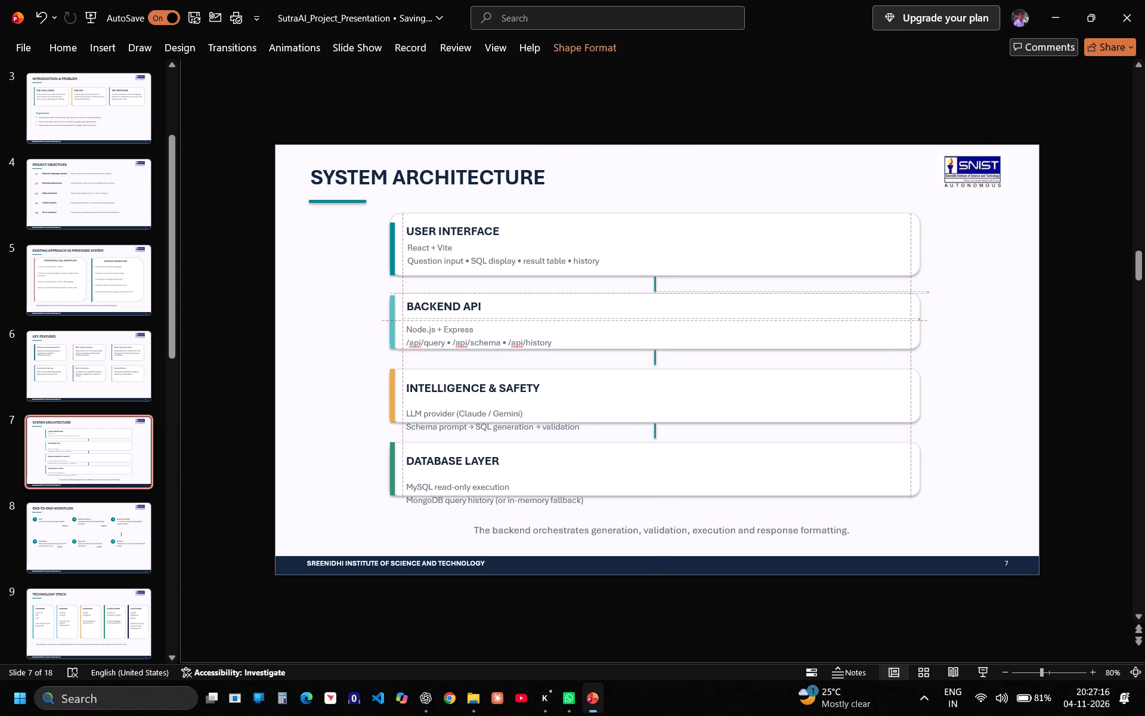
drag(533, 318, 533, 314)
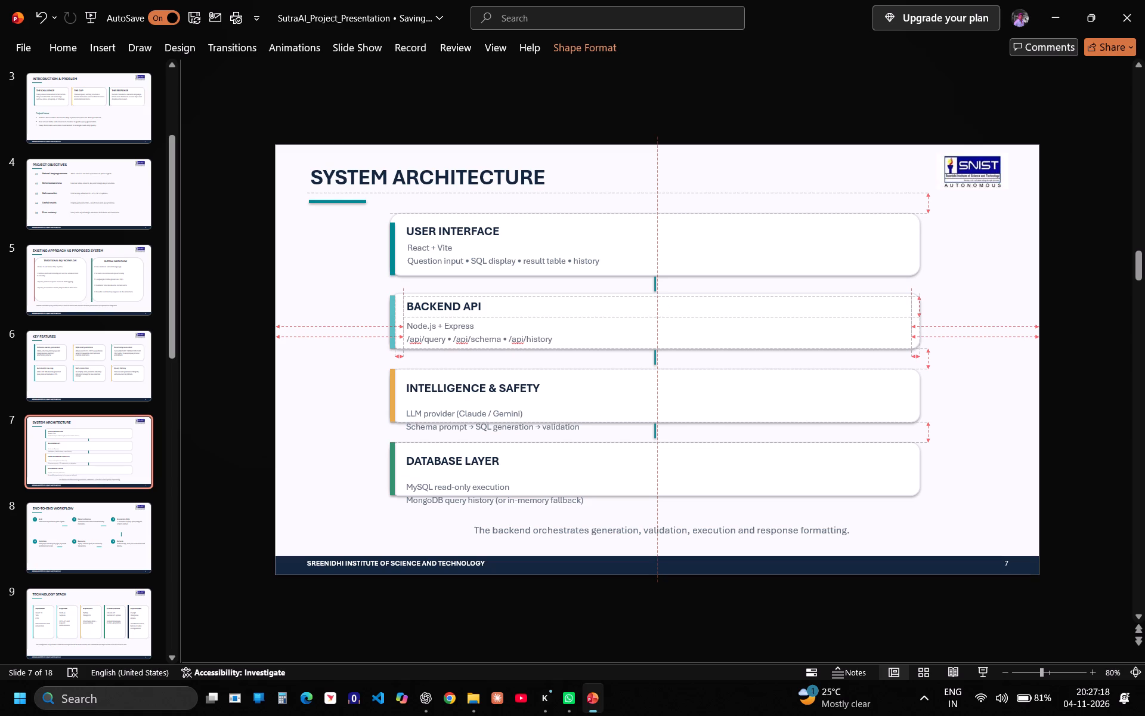
drag(533, 314, 533, 314)
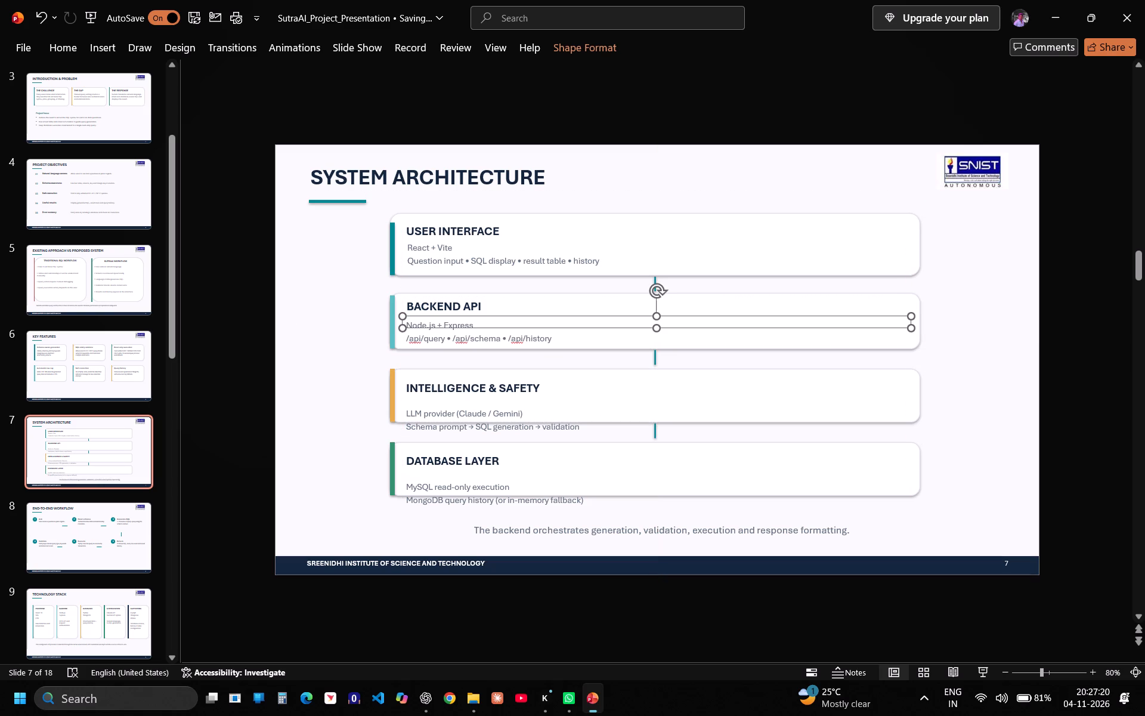
Move the Intelligence & Safety heading up slightly, closer to its card's top edge.
click(256, 354)
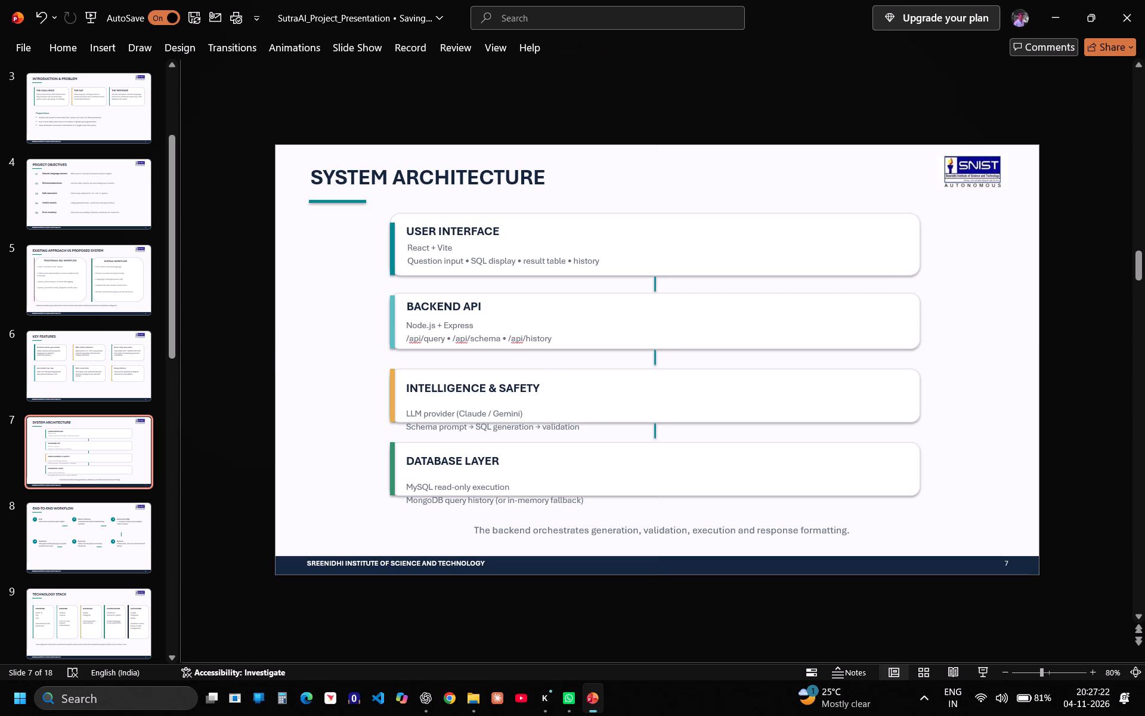
click(545, 388)
drag(574, 377, 575, 369)
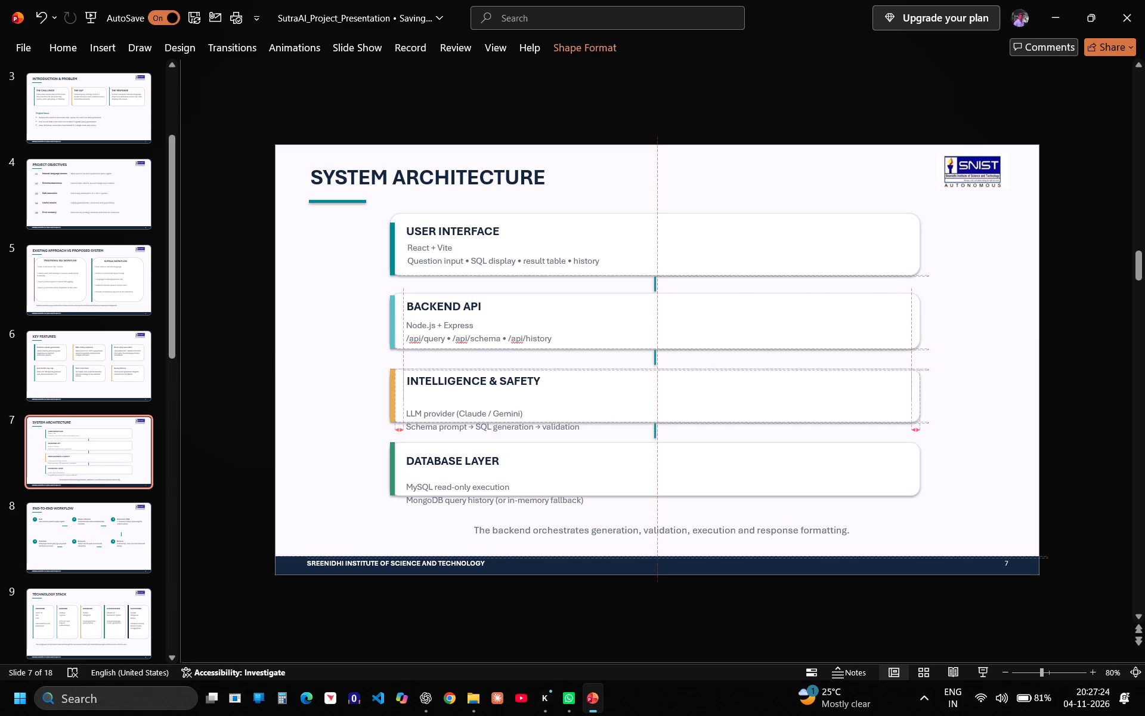
drag(575, 369, 570, 370)
Move the LLM provider description text up beneath the Intelligence & Safety heading so both lines fit inside the card.
click(534, 423)
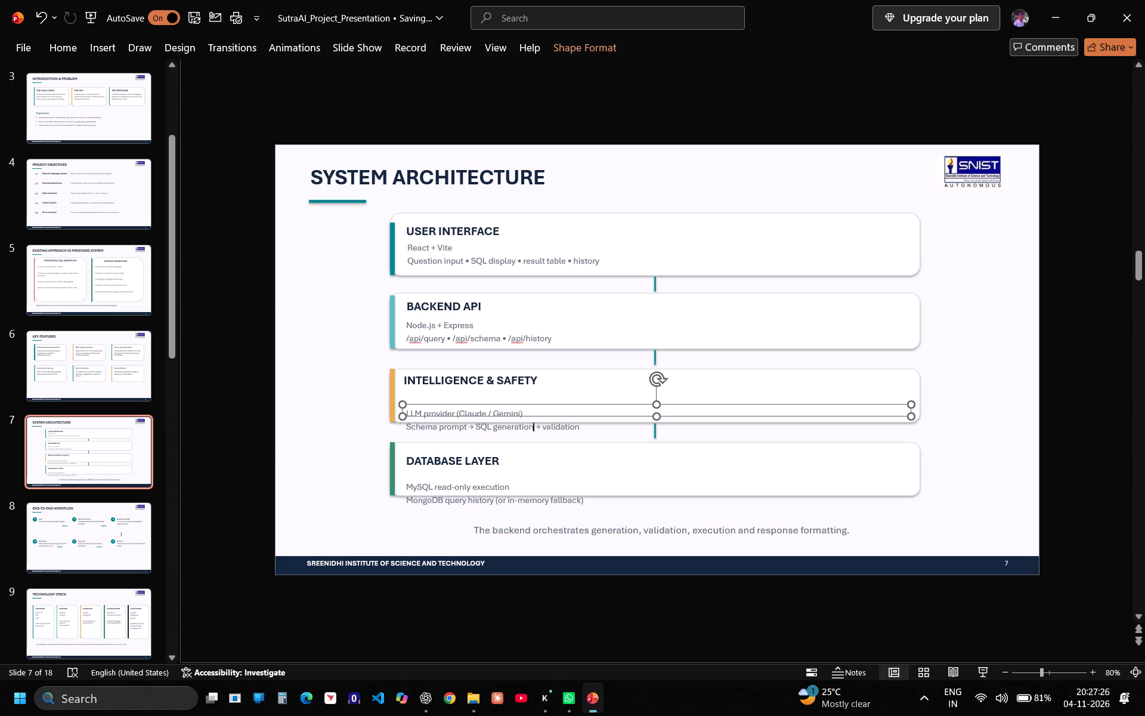
drag(537, 403, 537, 391)
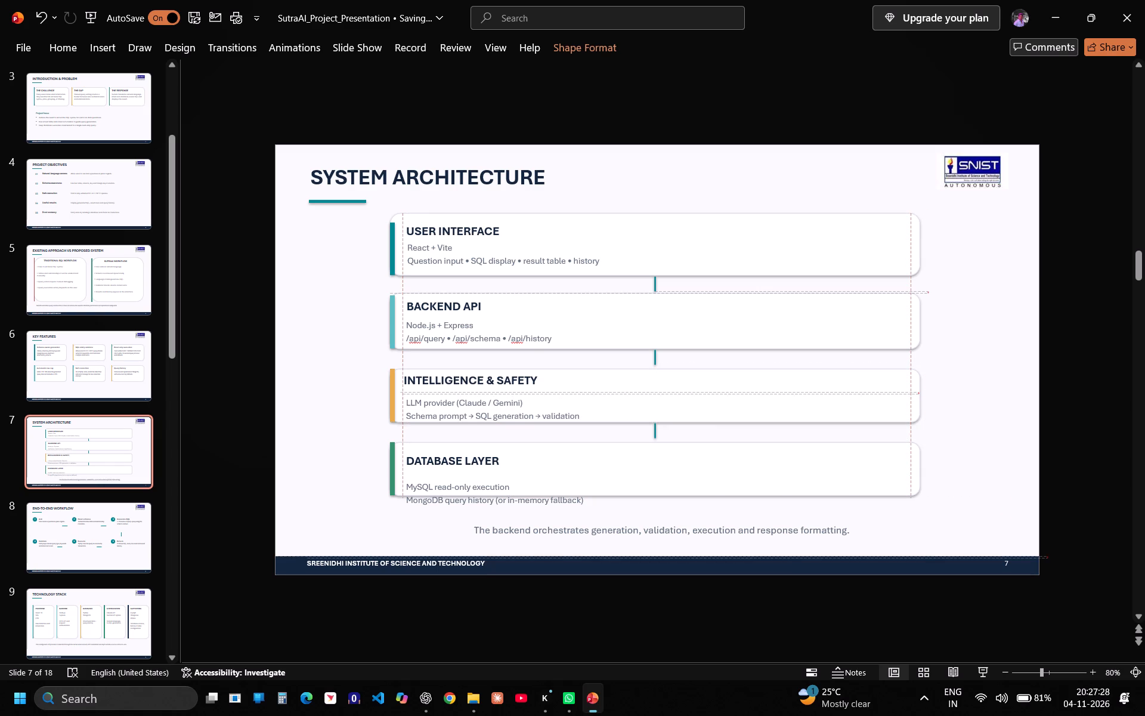
drag(537, 391, 536, 389)
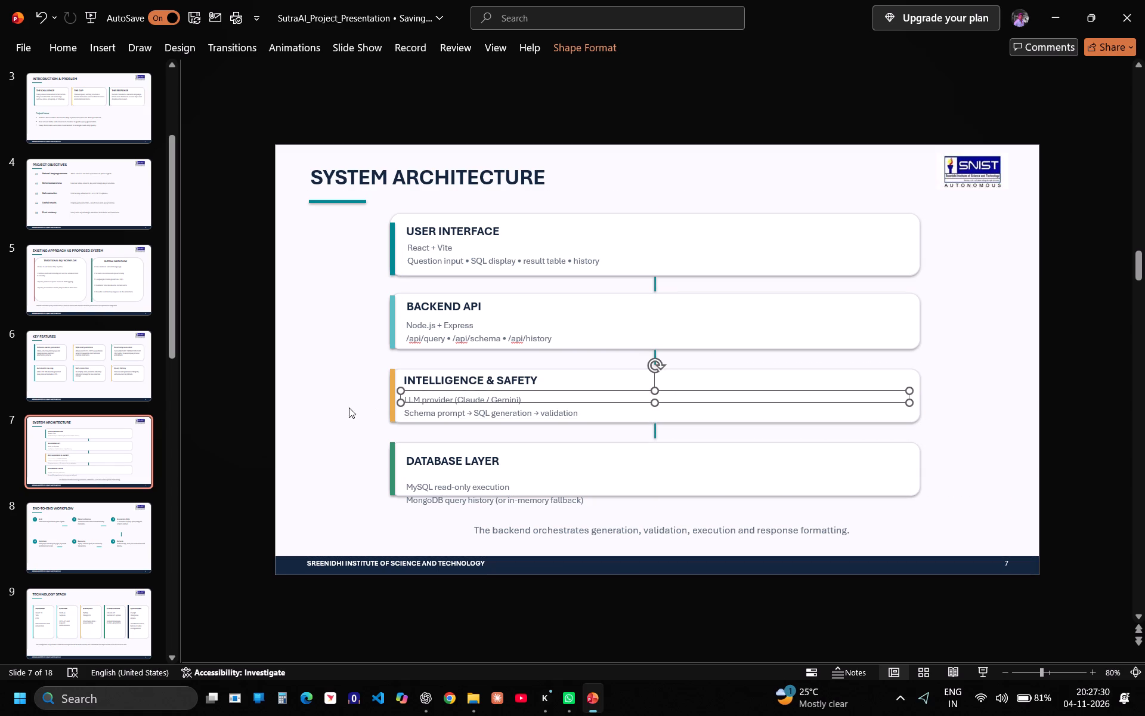
click(340, 408)
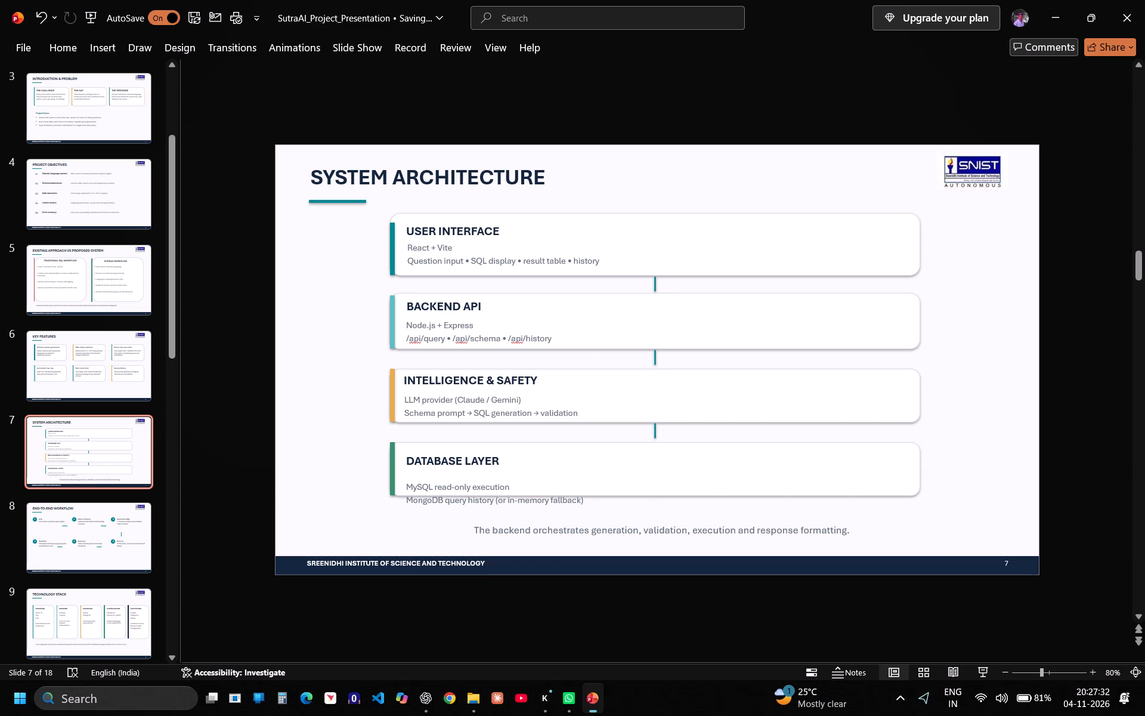
Extend the lower ends of the three connector lines between the architecture cards so each attaches to the card below it.
click(657, 356)
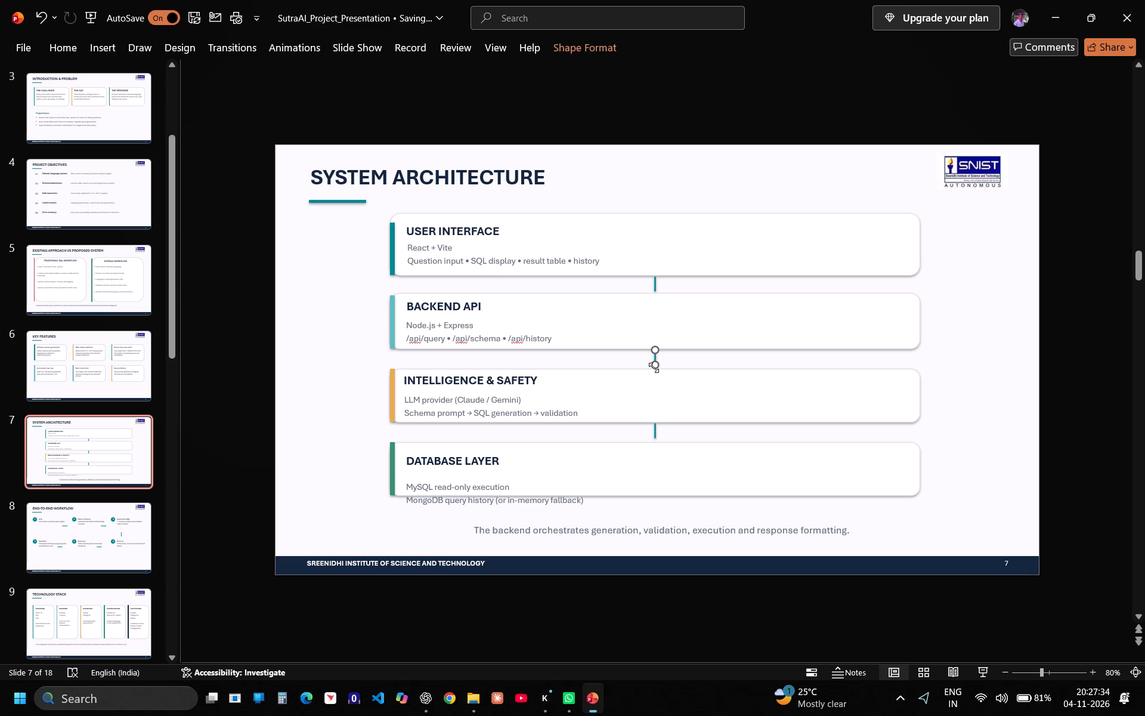
click(655, 364)
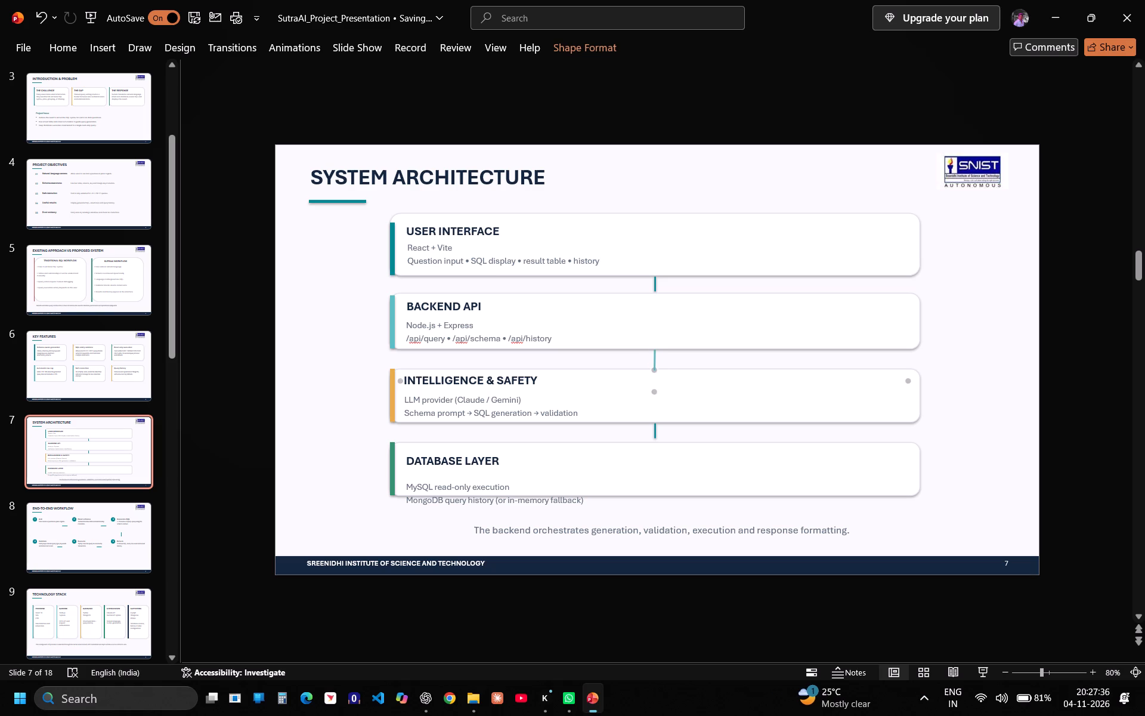
click(655, 282)
click(658, 290)
click(963, 320)
click(657, 431)
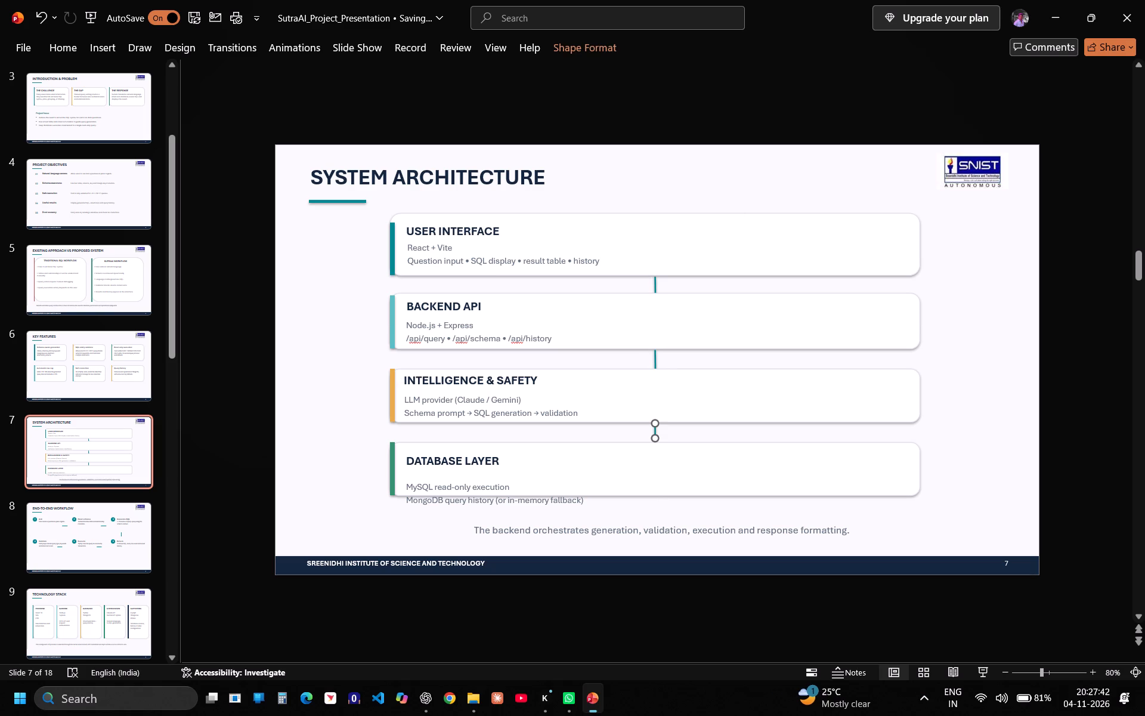
drag(657, 437, 657, 443)
Move the Database Layer heading up to its card's top edge, keeping it roughly in line with the headings above.
click(462, 479)
click(446, 446)
click(450, 459)
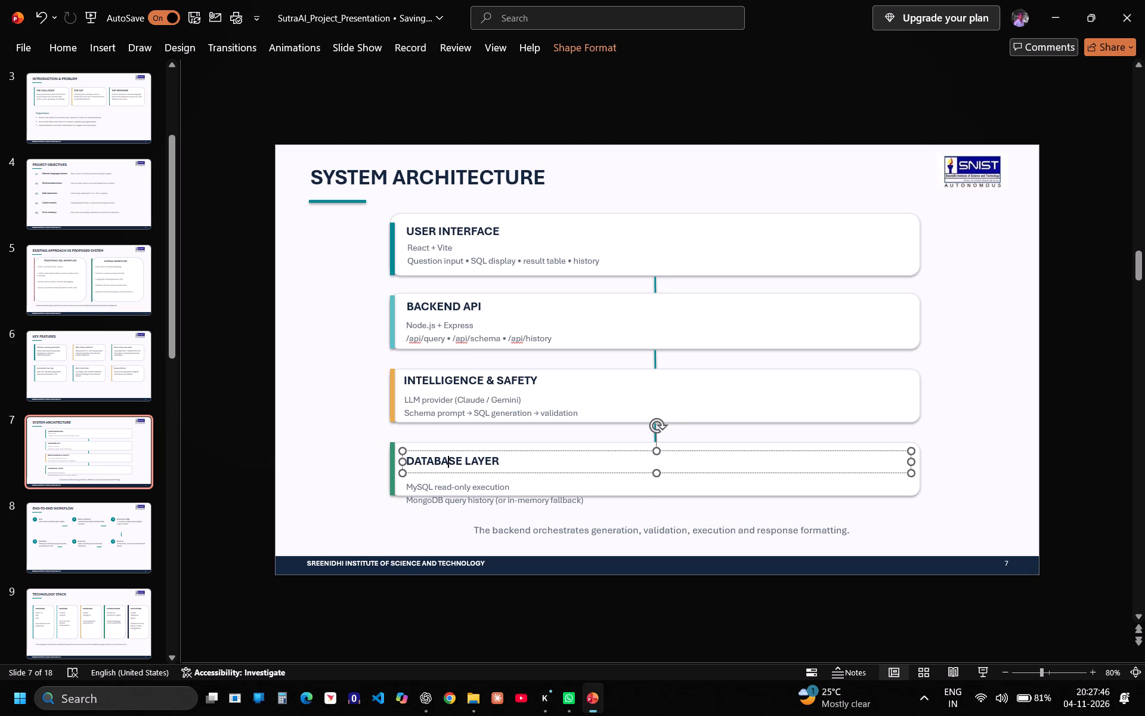
drag(478, 450, 478, 440)
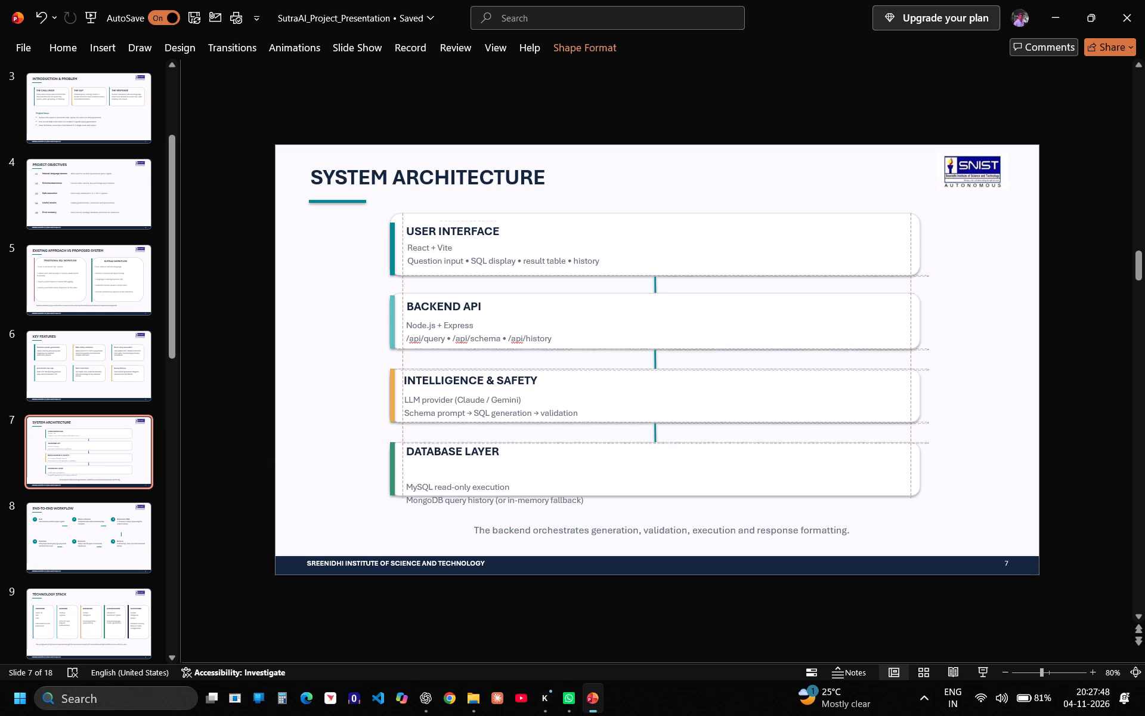
drag(478, 440, 475, 440)
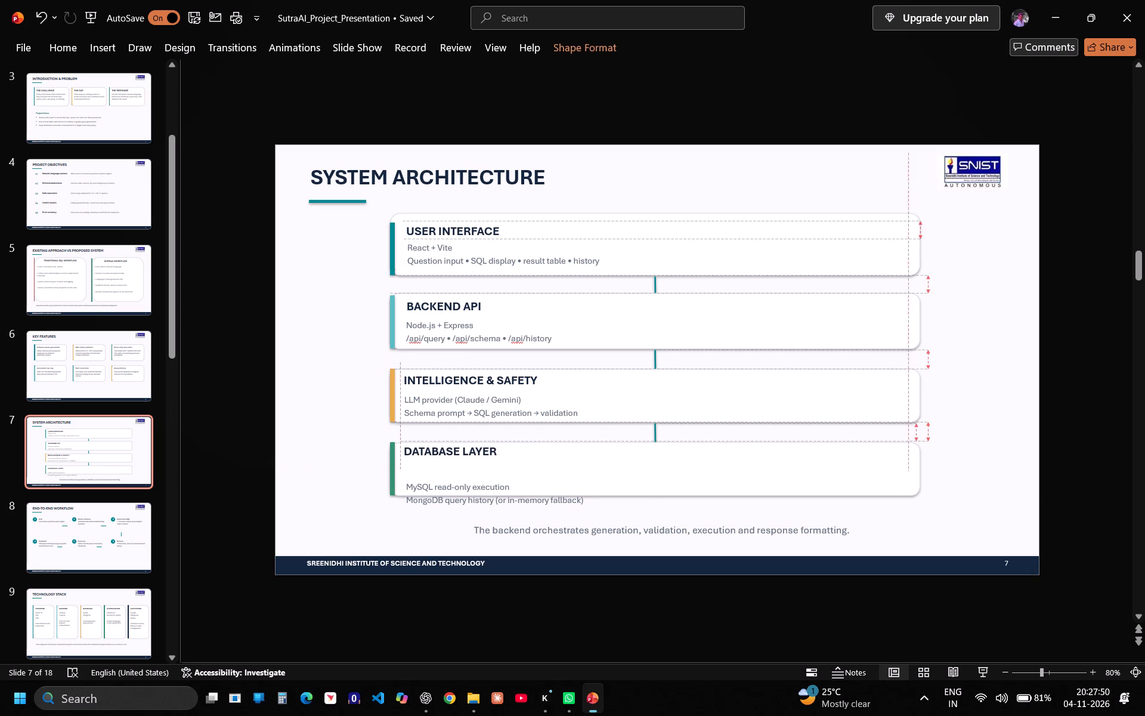
drag(475, 440, 480, 440)
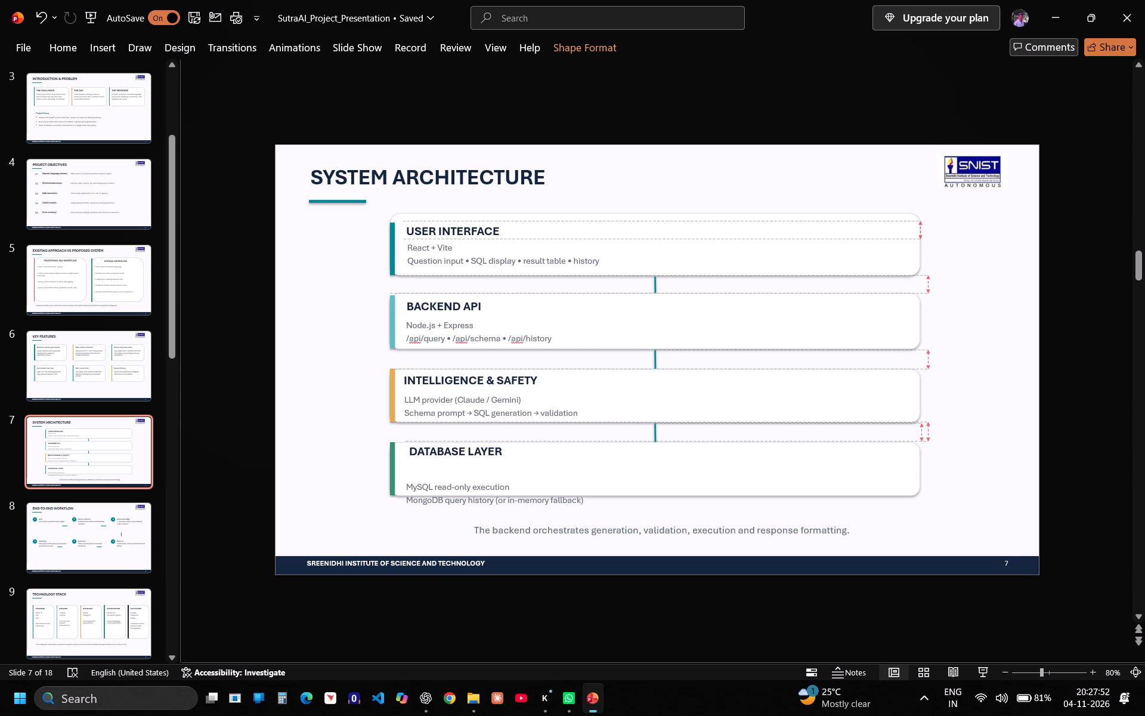
drag(480, 440, 479, 440)
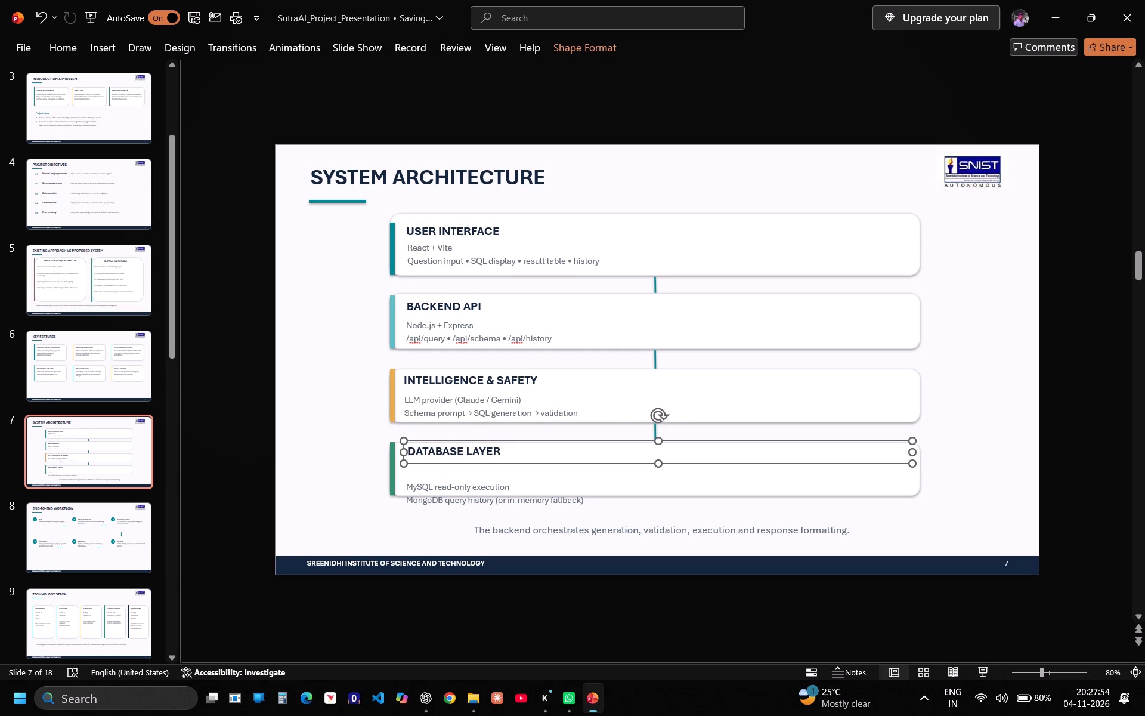
Move the MySQL and MongoDB description text up beneath the Database Layer heading so both lines fit inside the card.
click(482, 486)
drag(502, 477, 501, 466)
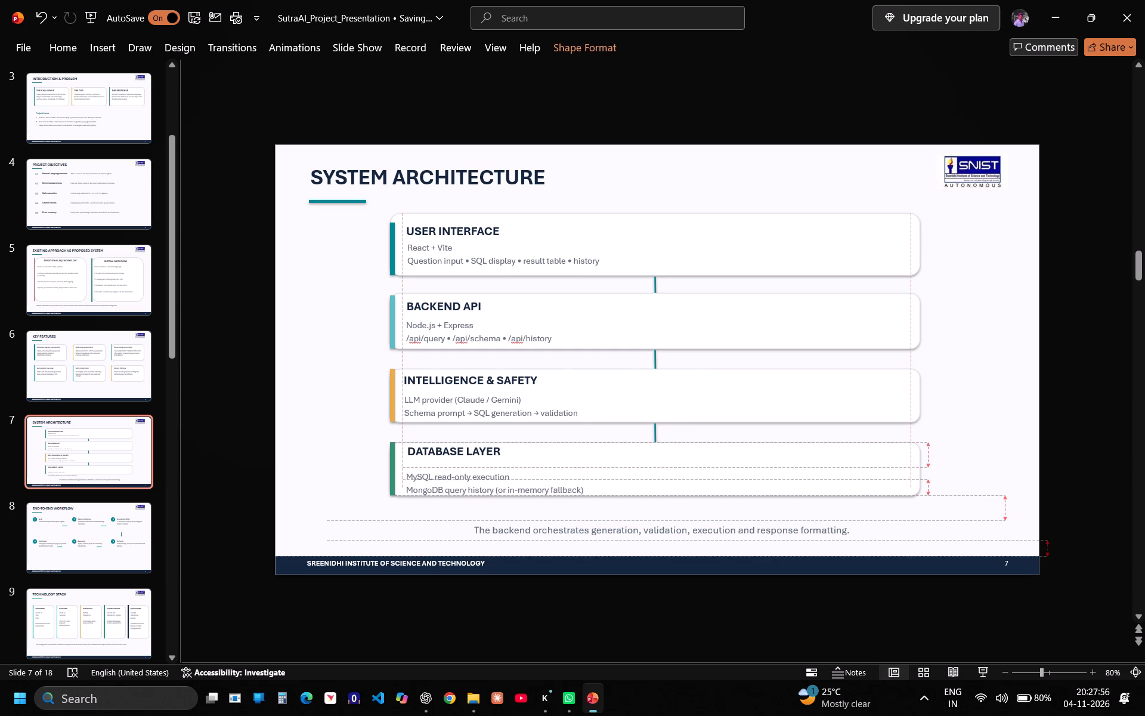
drag(501, 466, 502, 461)
click(240, 533)
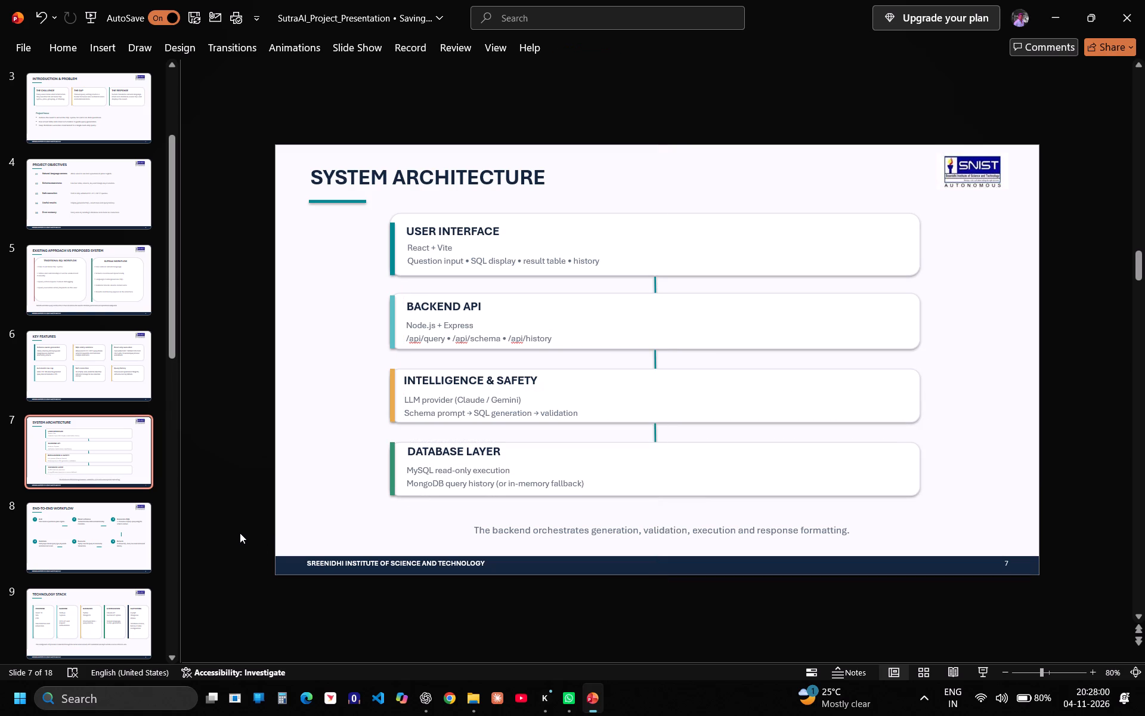
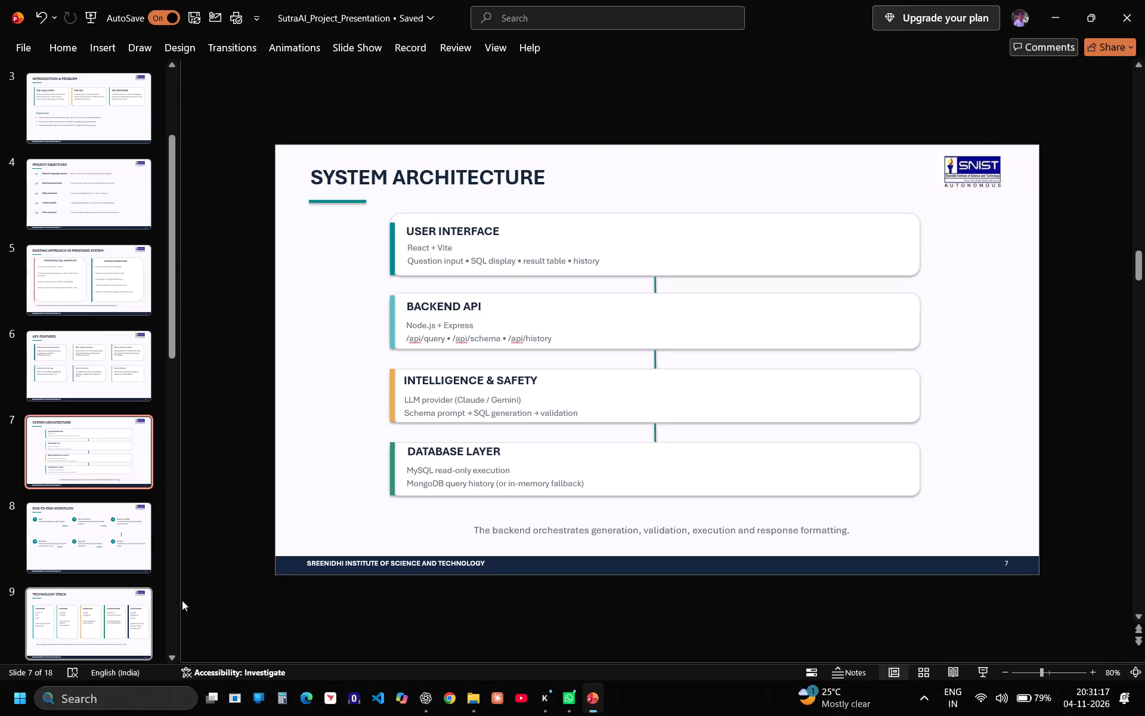
Nudge the Database Layer heading slightly down and left so it lines up with the description text beneath it.
click(440, 450)
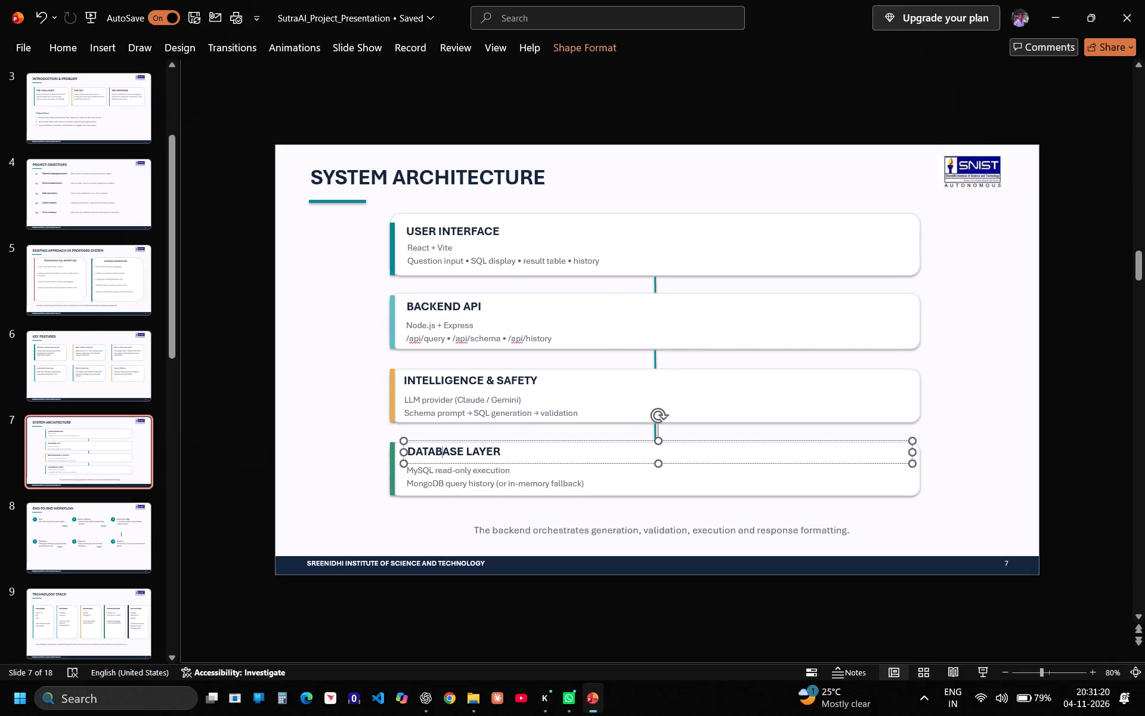
click(635, 439)
key(Down)
key(Down)
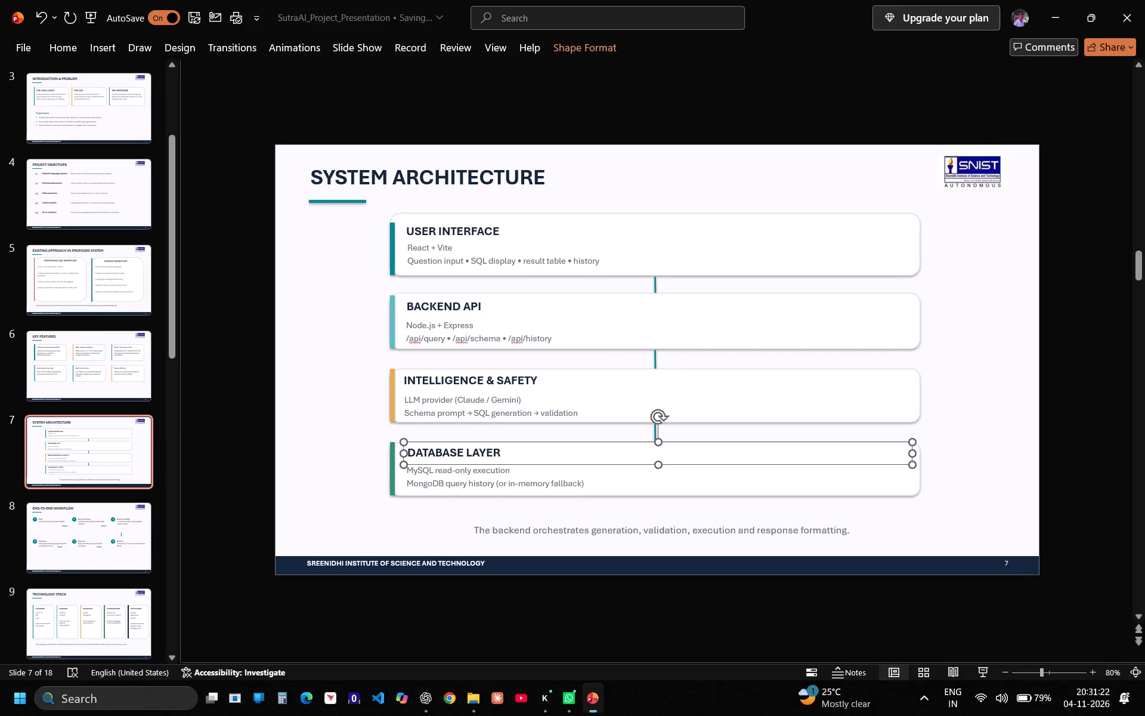
key(Down)
key(Down)
key(Down)
key(Down)
click(250, 479)
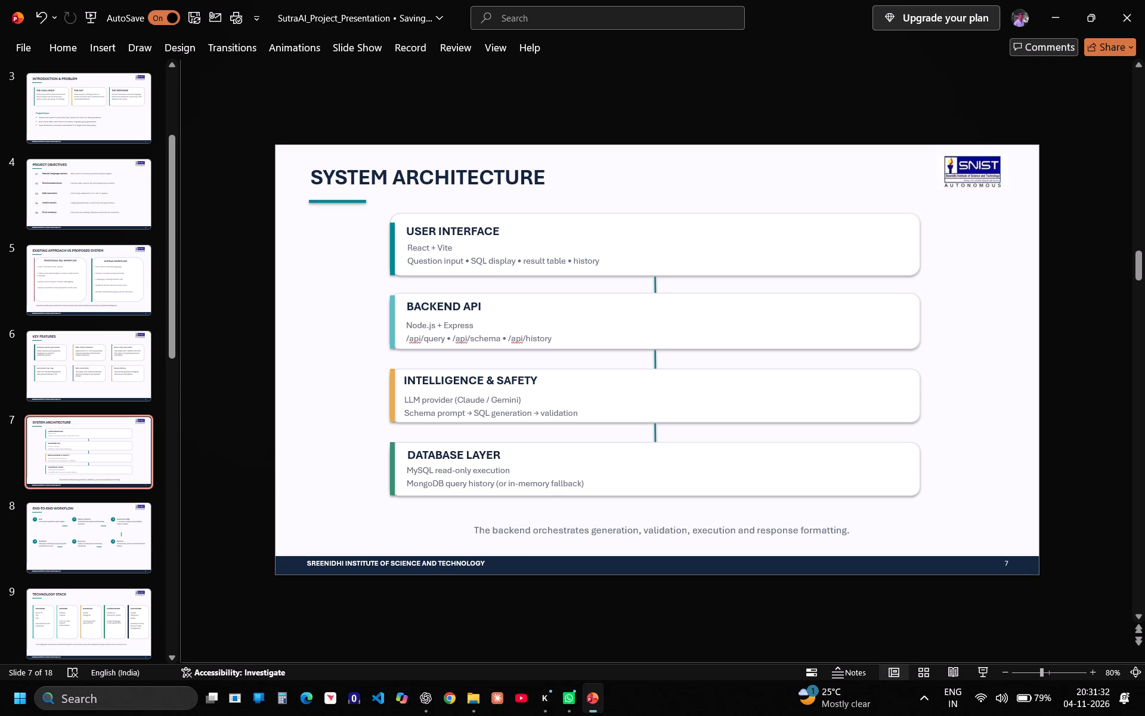
click(428, 456)
click(432, 445)
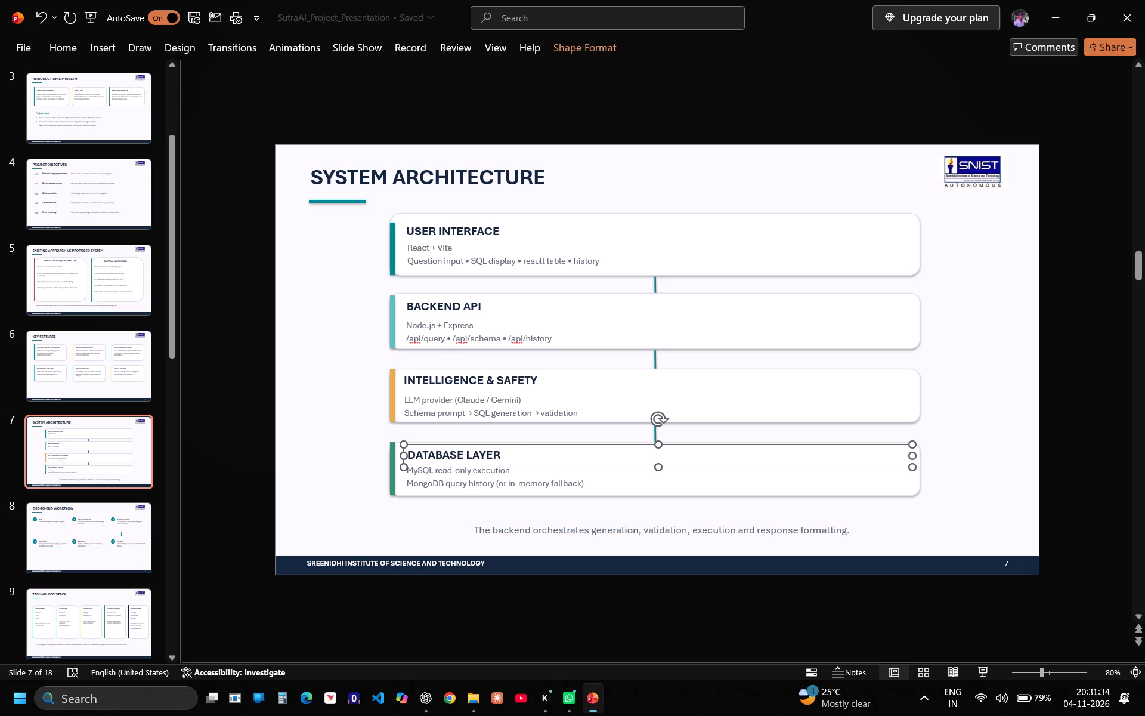
key(Left)
key(Left)
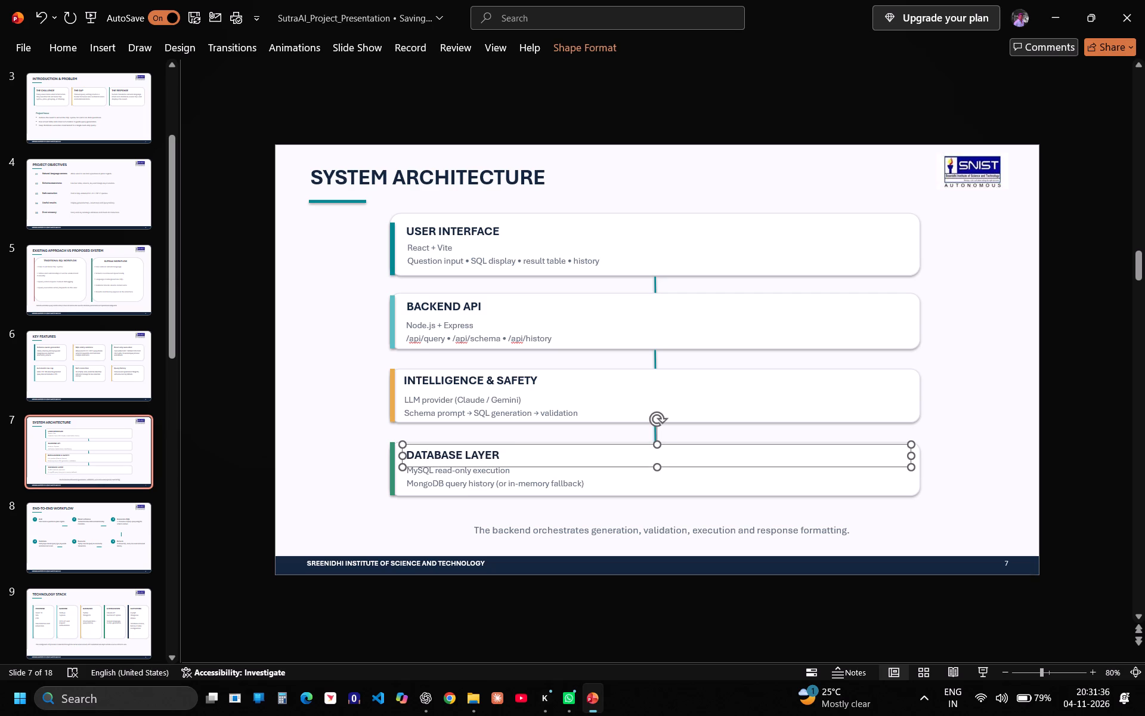
click(237, 495)
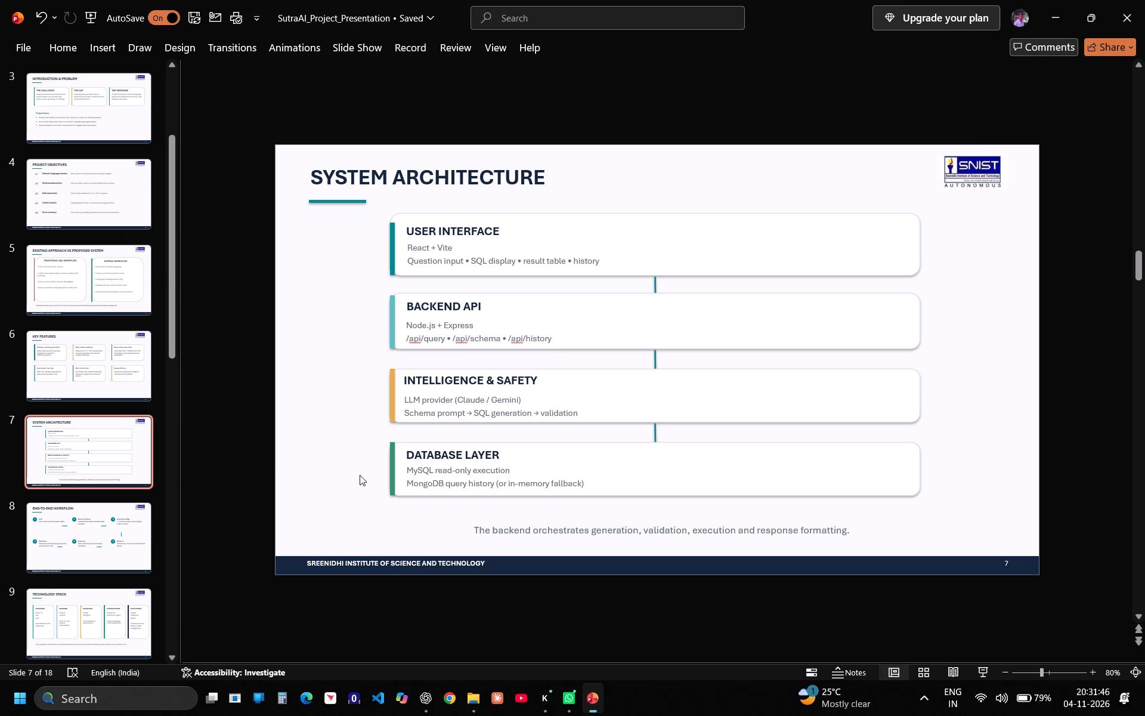
On the End-to-End Workflow slide, draw a rectangle over step 1 (Ask), covering its number, heading, description and short teal line.
scroll(259, 486, down, 1)
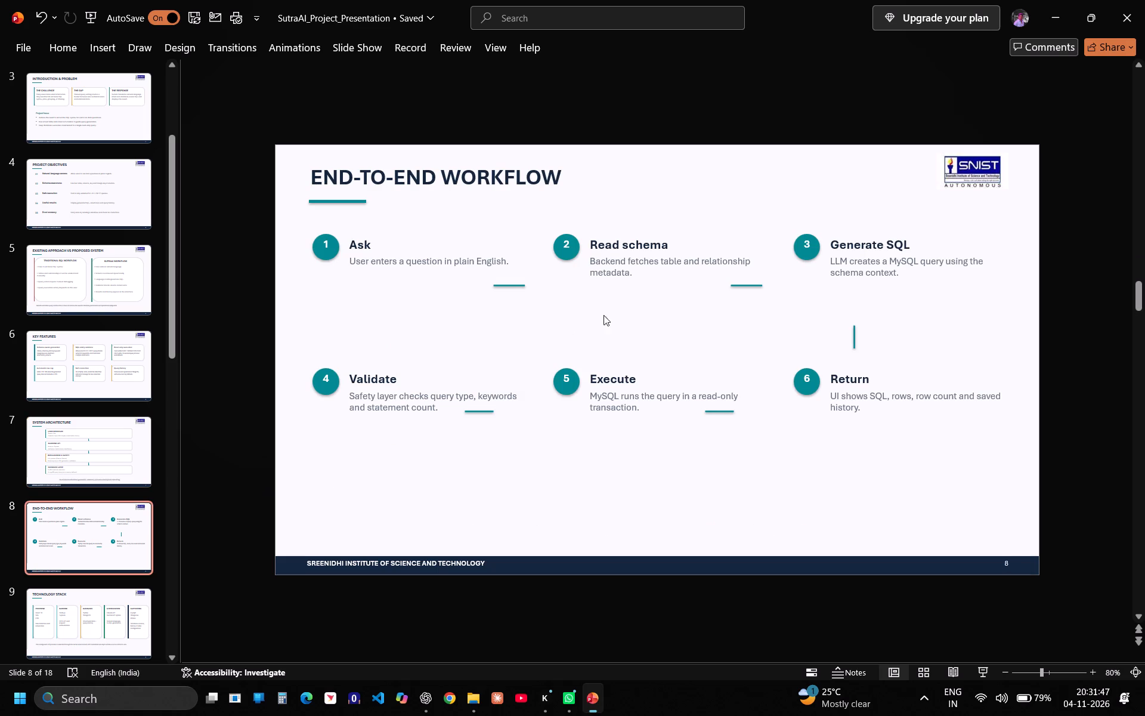
click(516, 284)
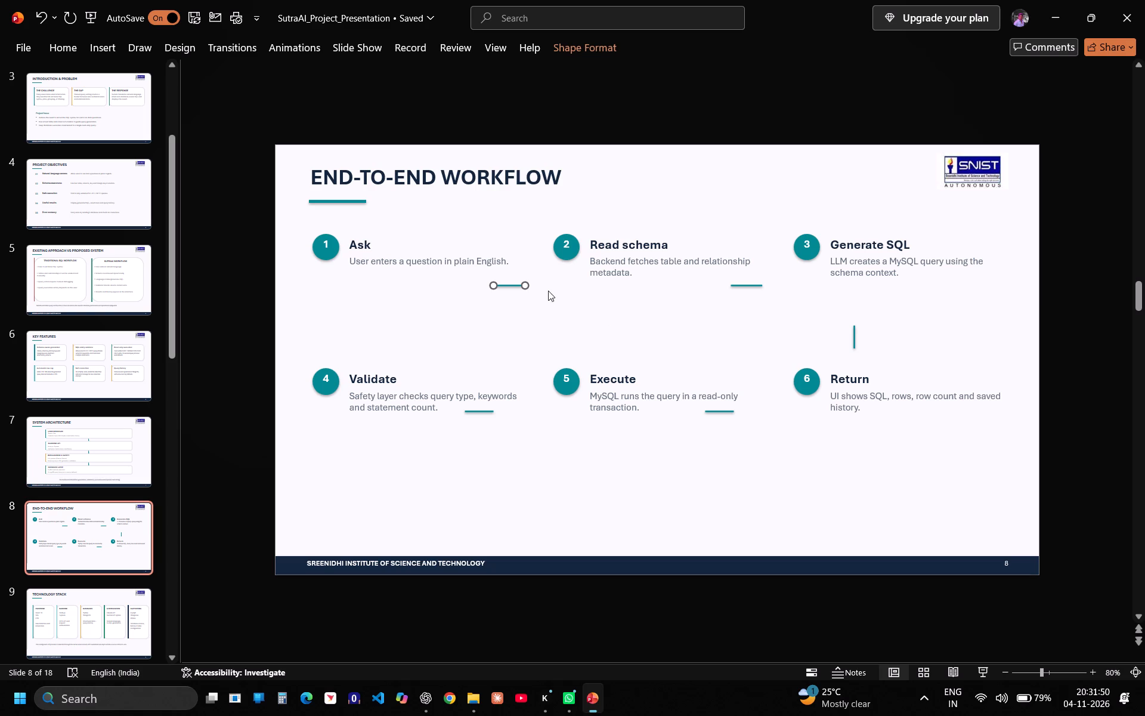
click(506, 319)
click(506, 325)
click(130, 50)
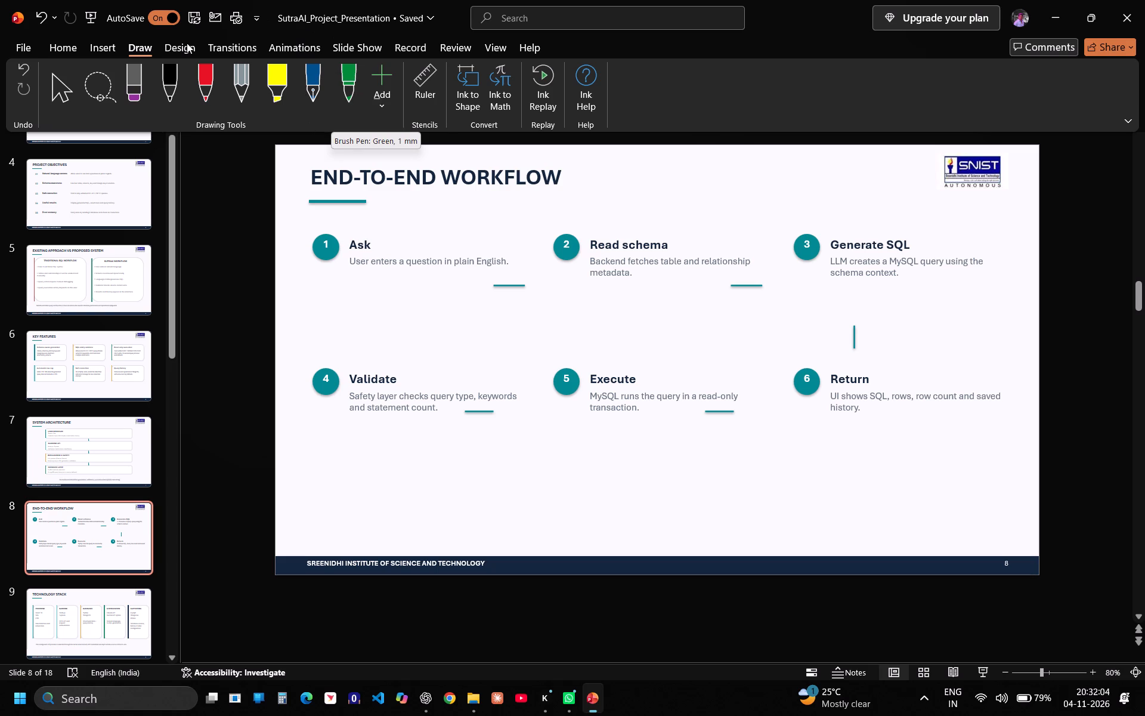
click(127, 47)
click(110, 45)
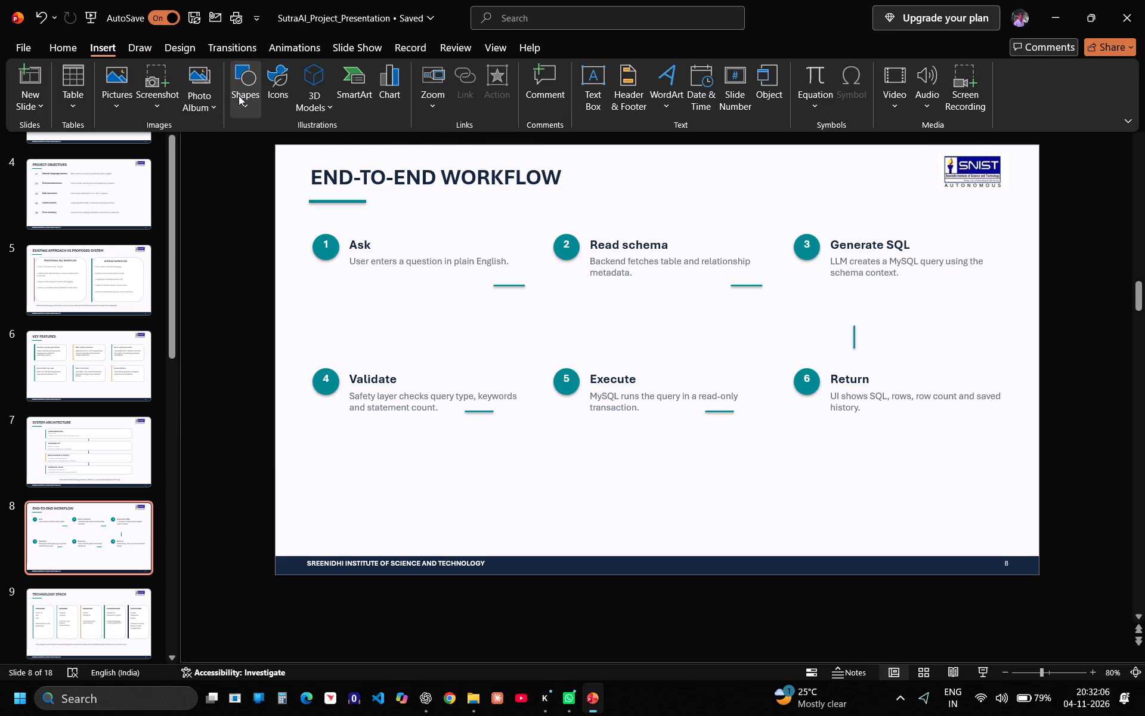
click(239, 95)
click(298, 143)
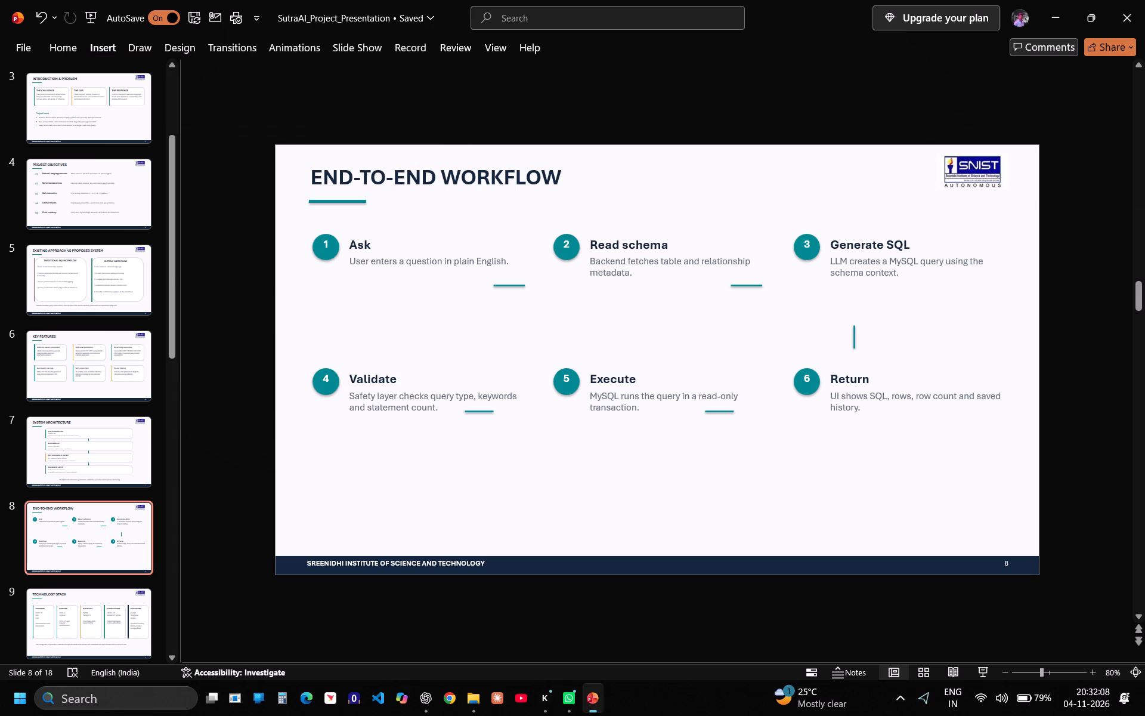
drag(310, 218, 517, 290)
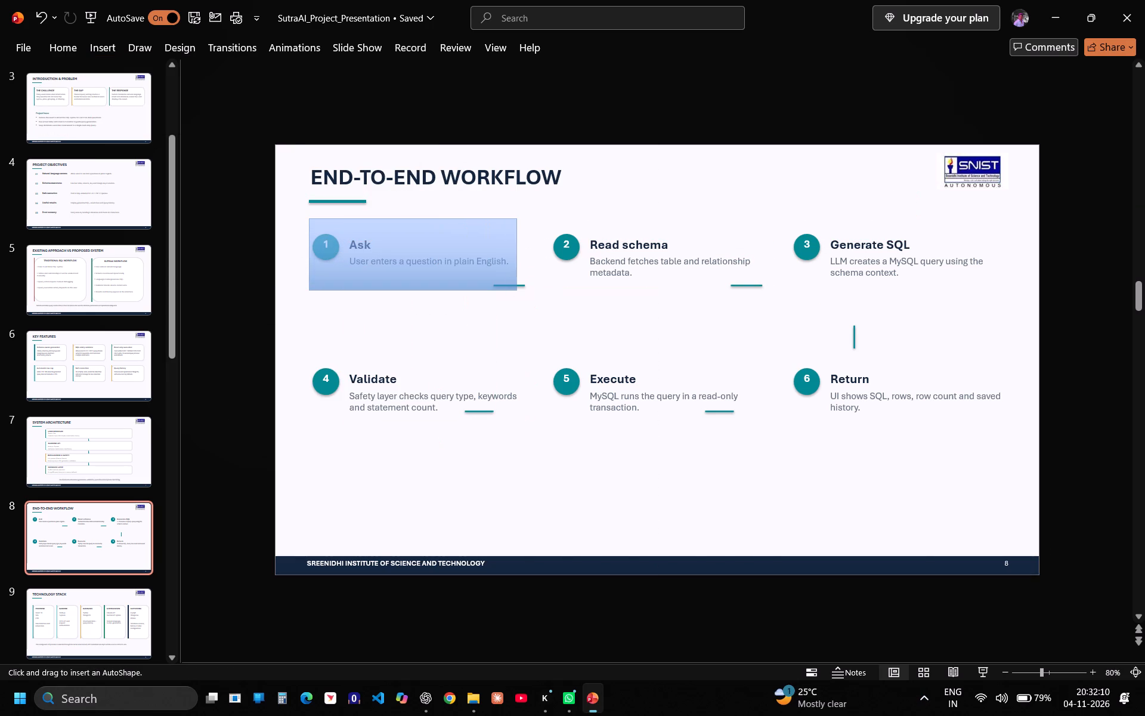
drag(517, 290, 528, 294)
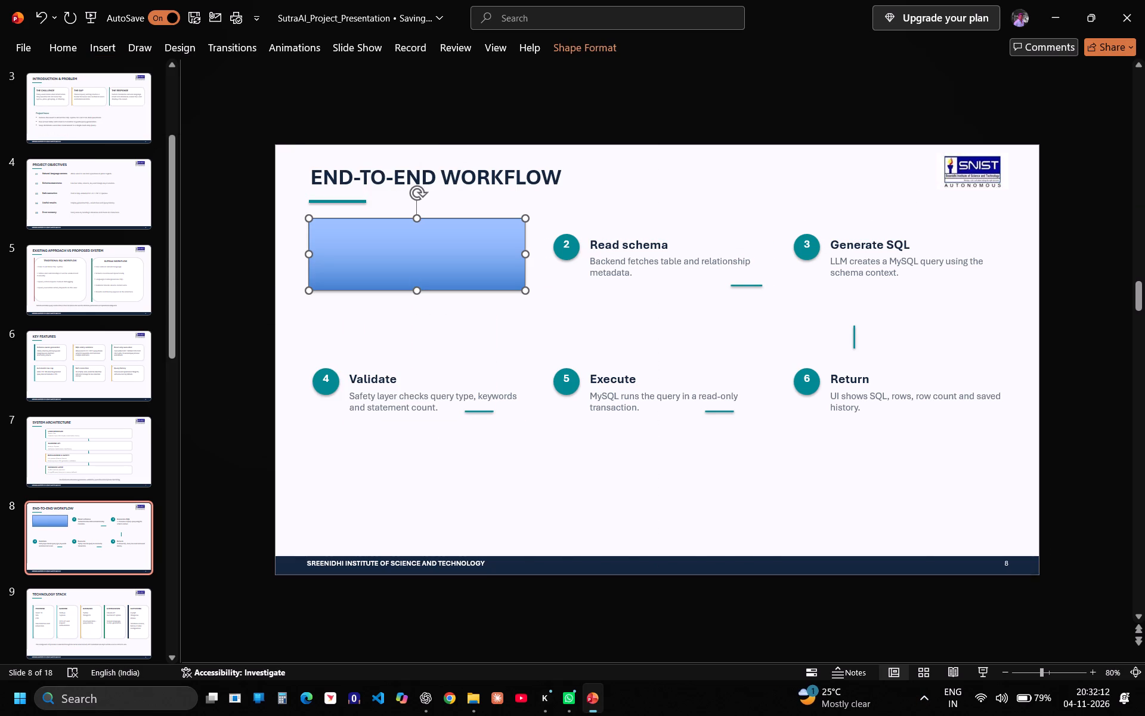
Send the rectangle behind the Ask step's number, text and teal line.
right_click(401, 245)
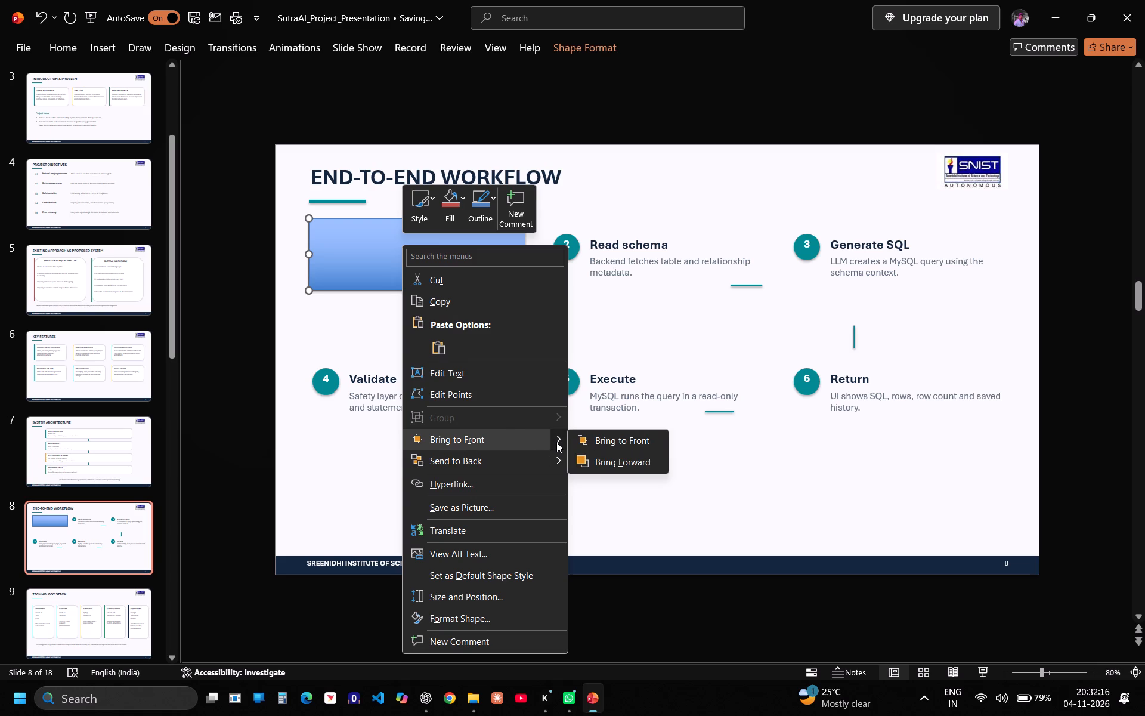
click(596, 460)
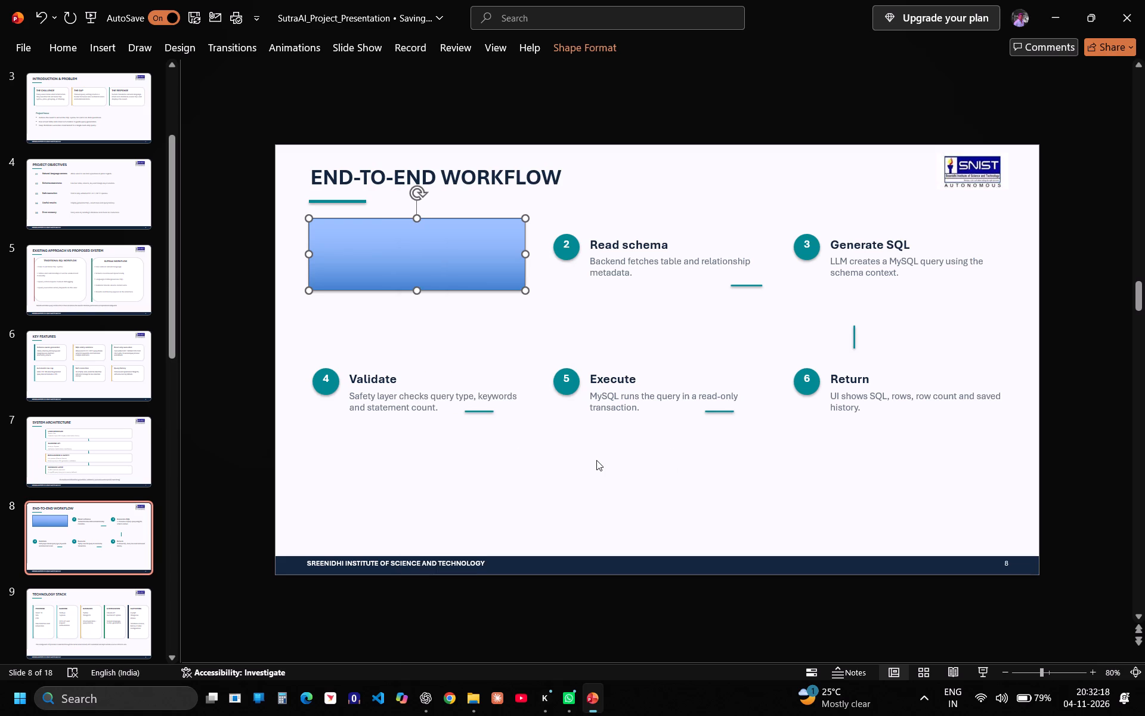
Fill the rectangle behind the Ask step with the white theme colour.
right_click(352, 224)
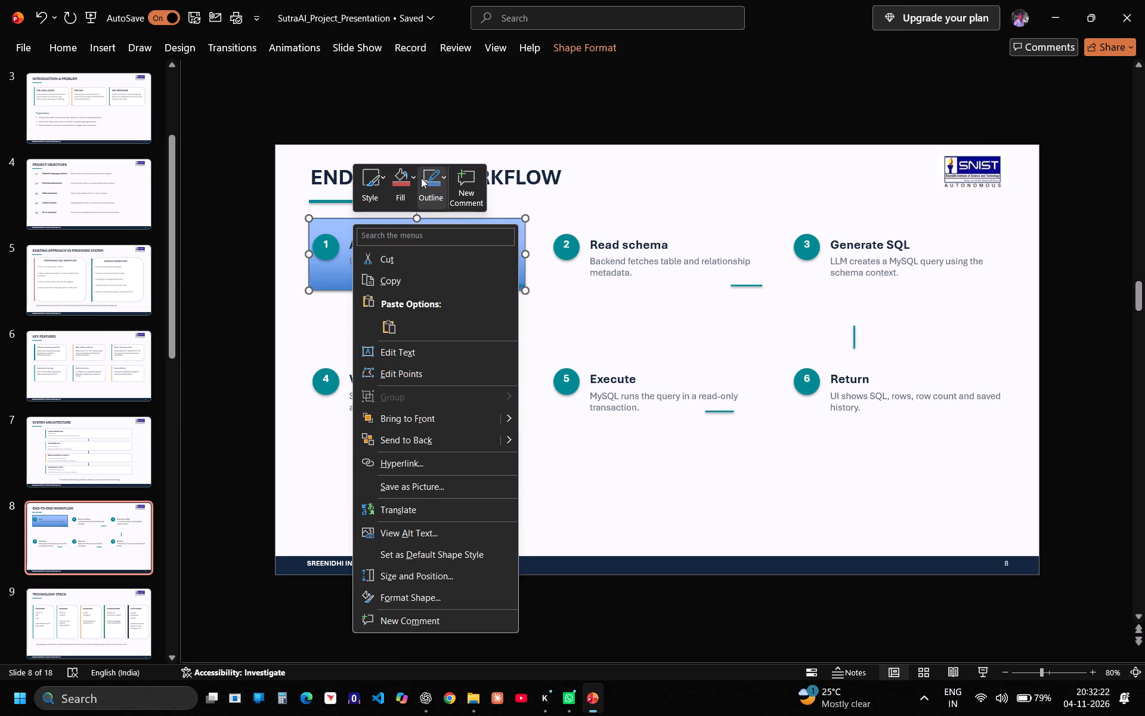
click(412, 177)
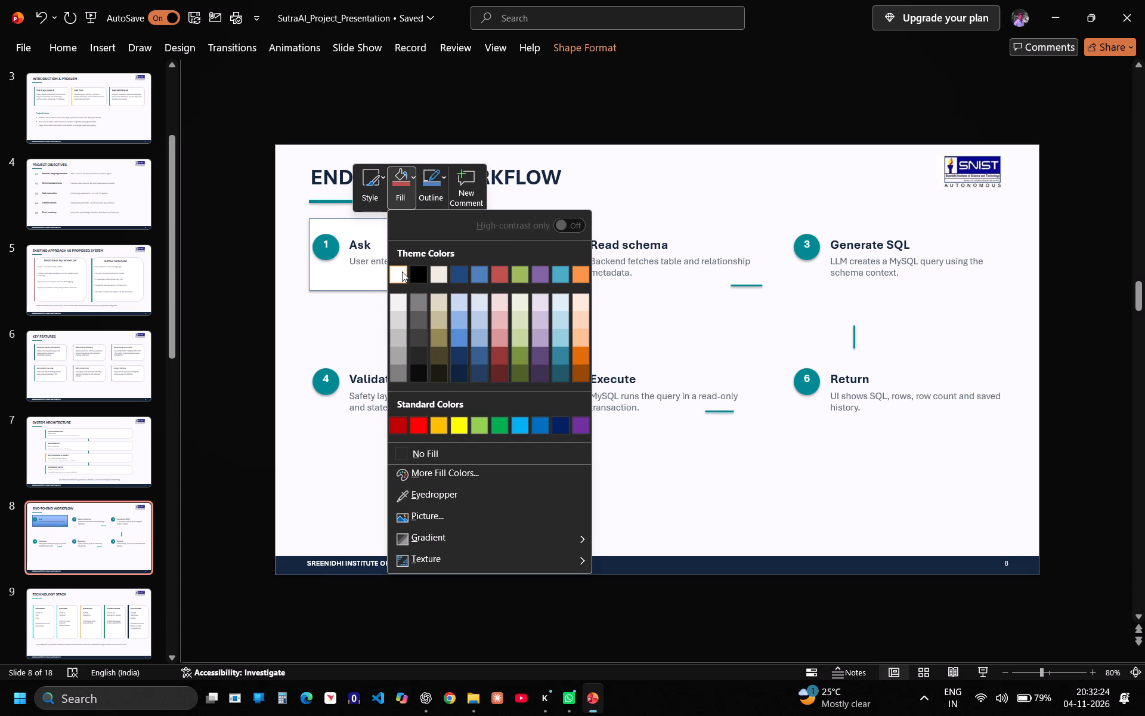
click(402, 271)
click(258, 217)
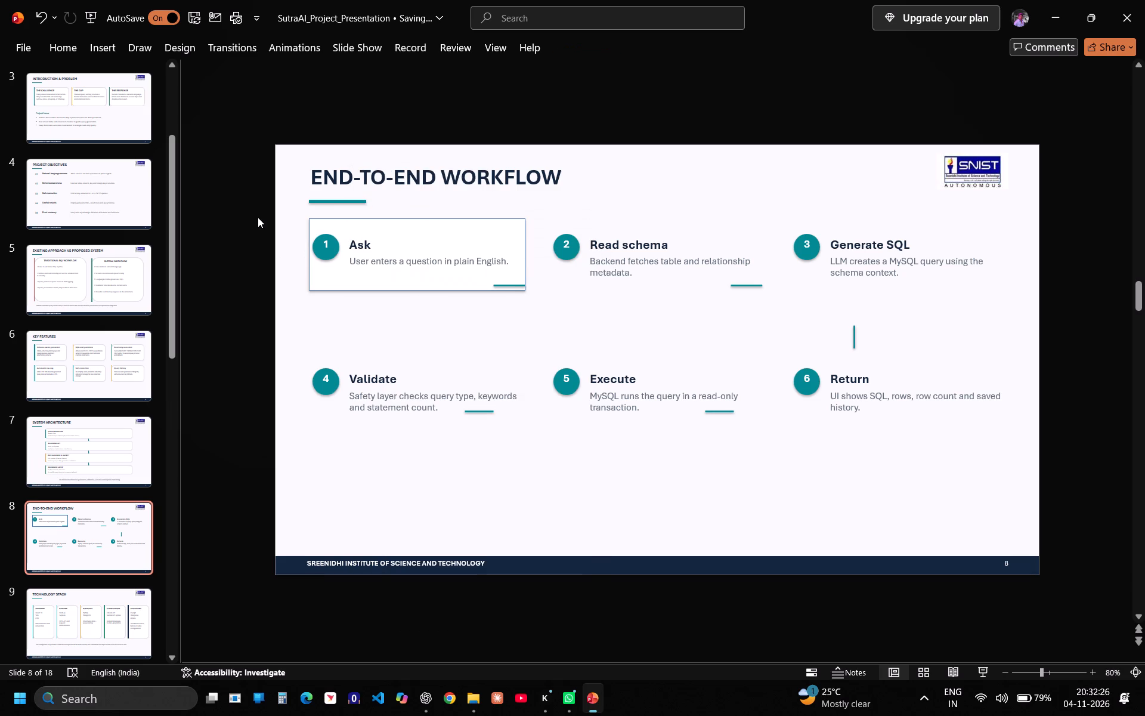
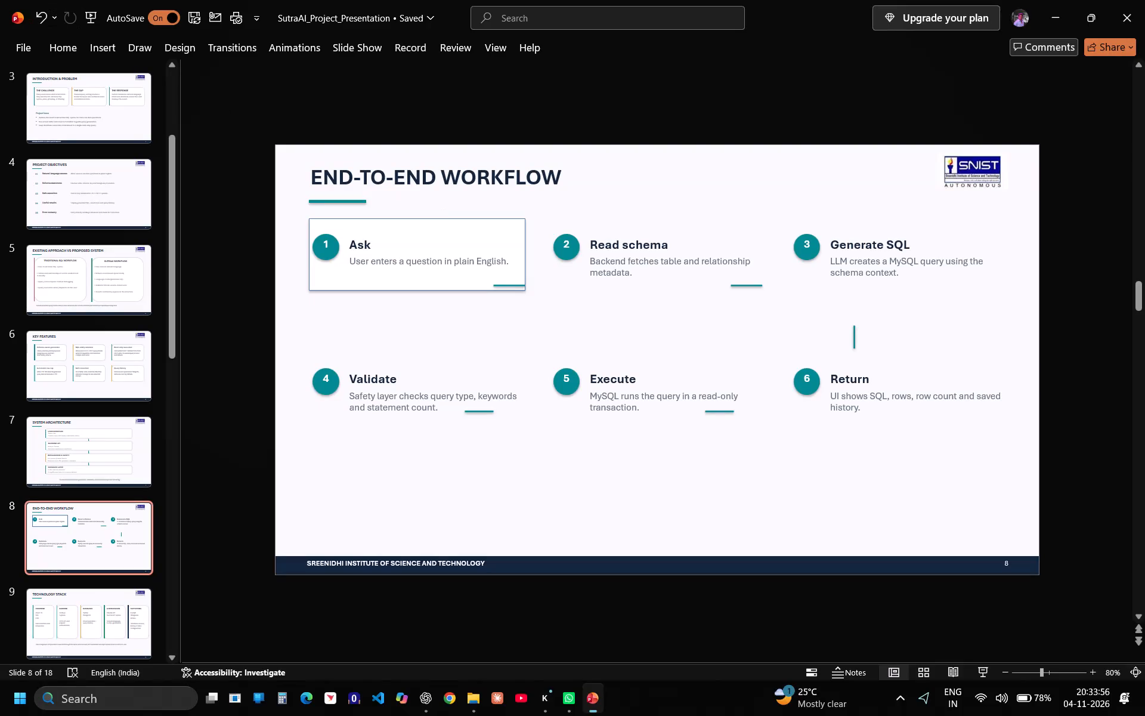
Duplicate the white rectangle behind the Ask step and place copies over steps 2 (Read schema) and 3 (Generate SQL).
click(453, 218)
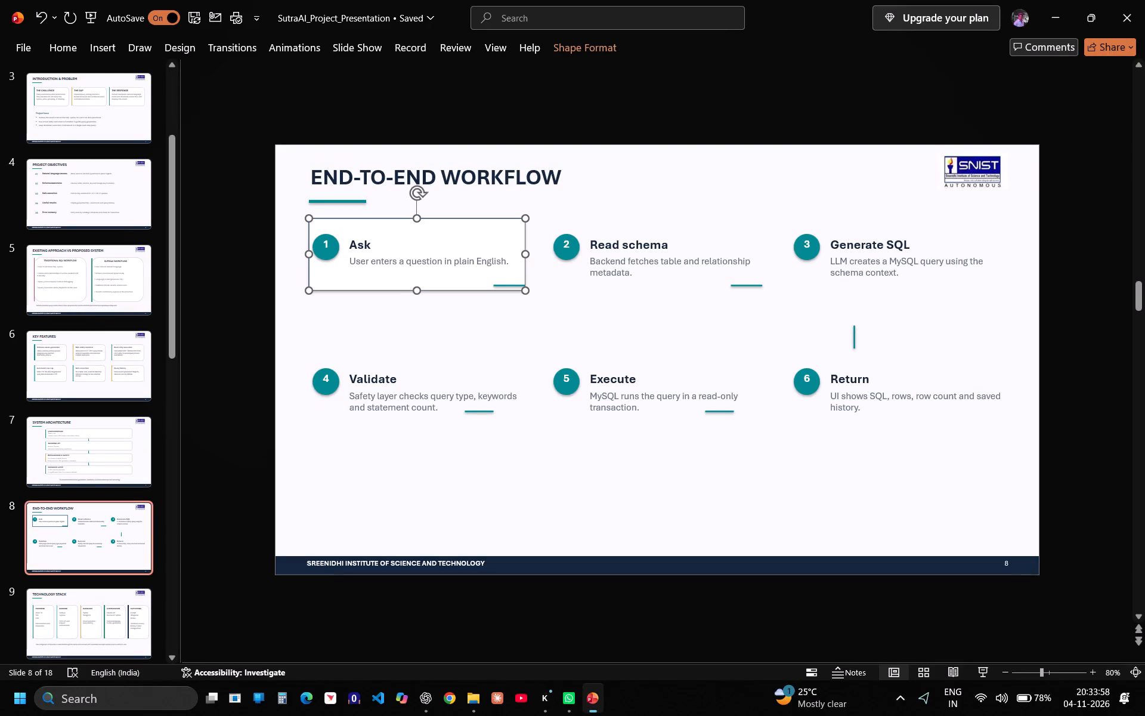
key(ctrl+c)
click(583, 227)
click(609, 196)
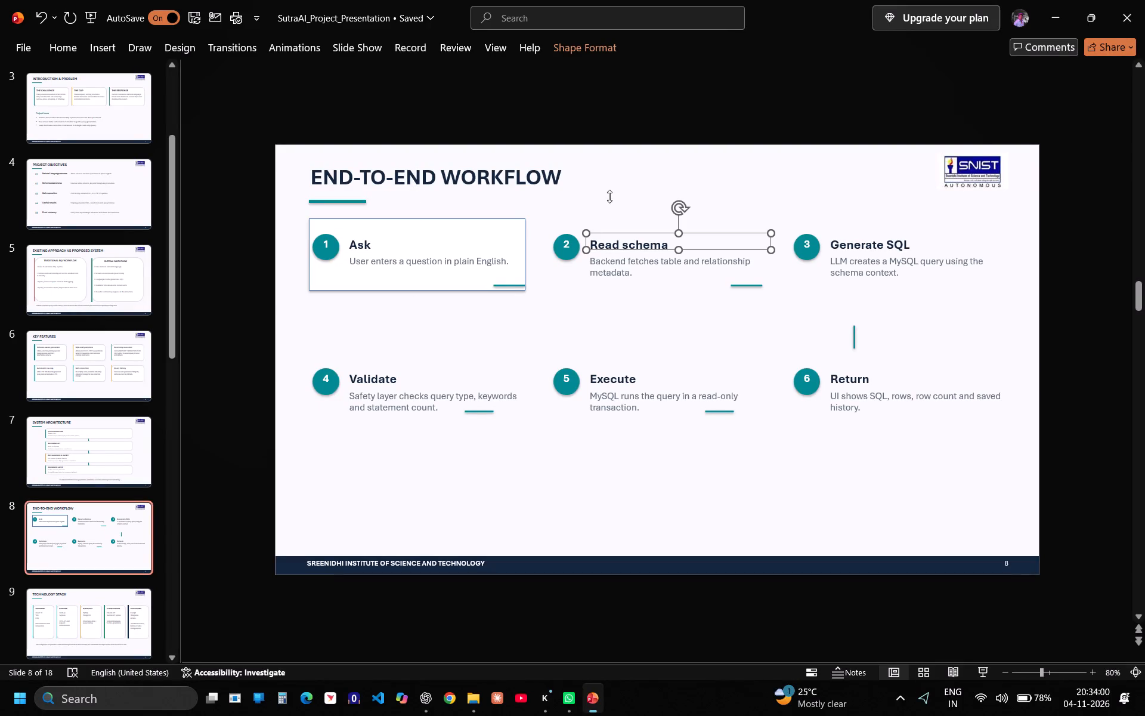
click(614, 212)
key(ctrl+v)
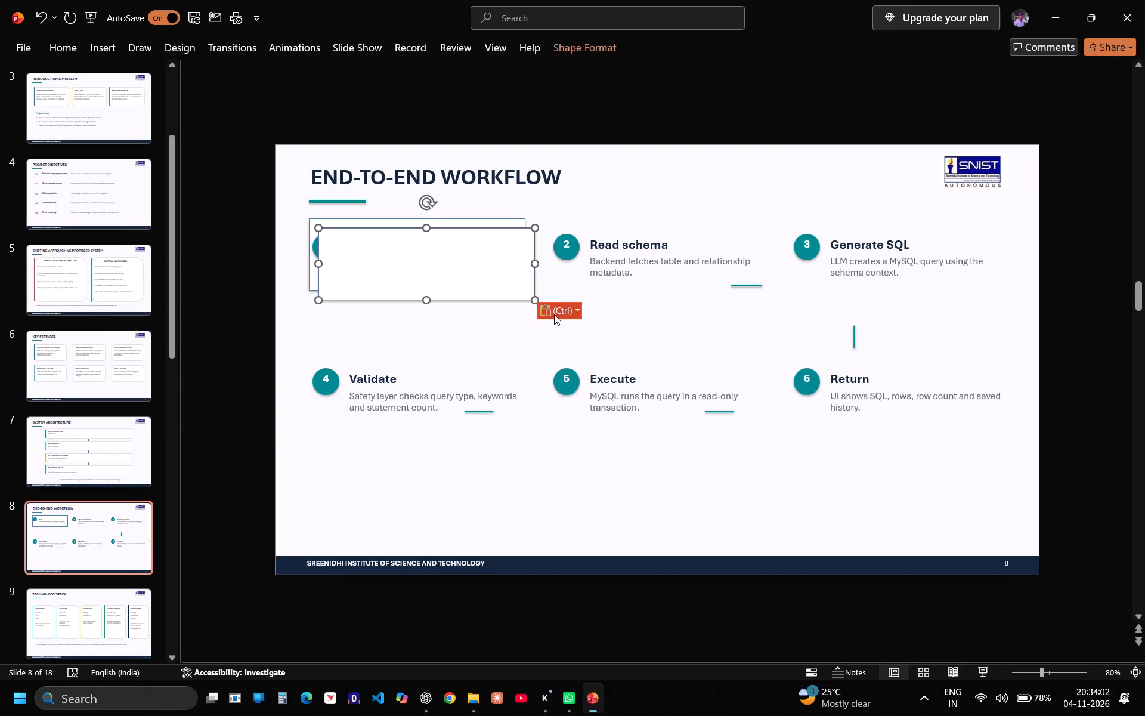
drag(429, 249, 662, 240)
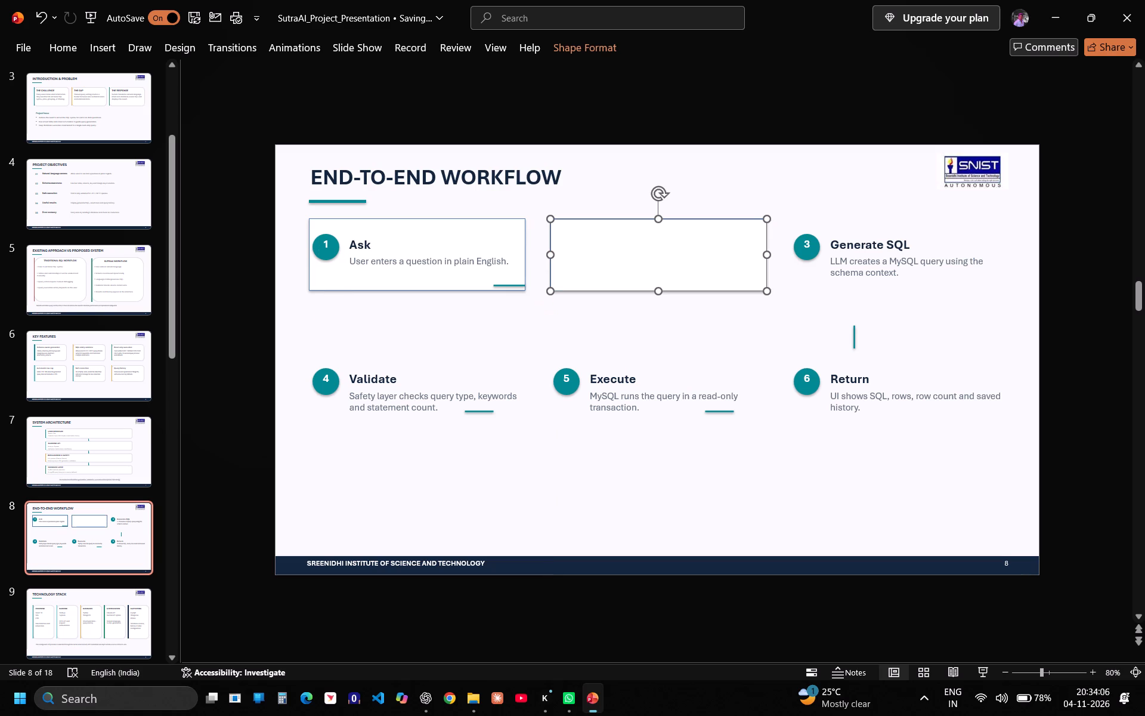
key(ctrl+c)
key(ctrl+v)
drag(681, 246, 877, 243)
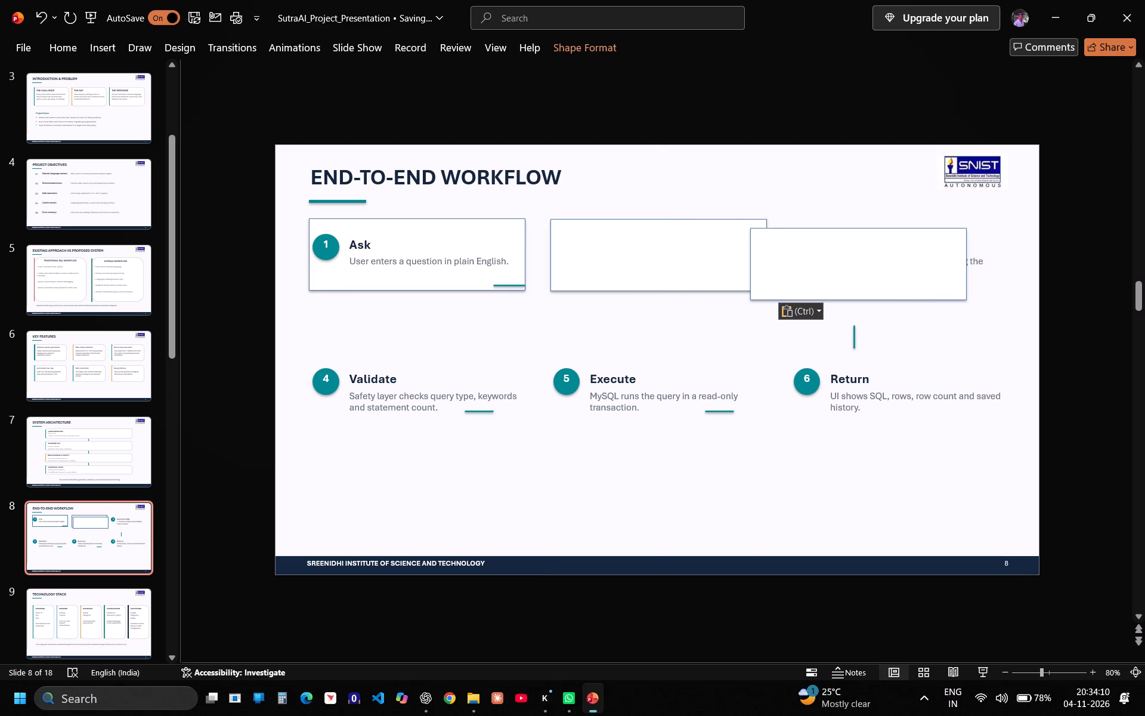
click(896, 235)
drag(846, 248, 874, 245)
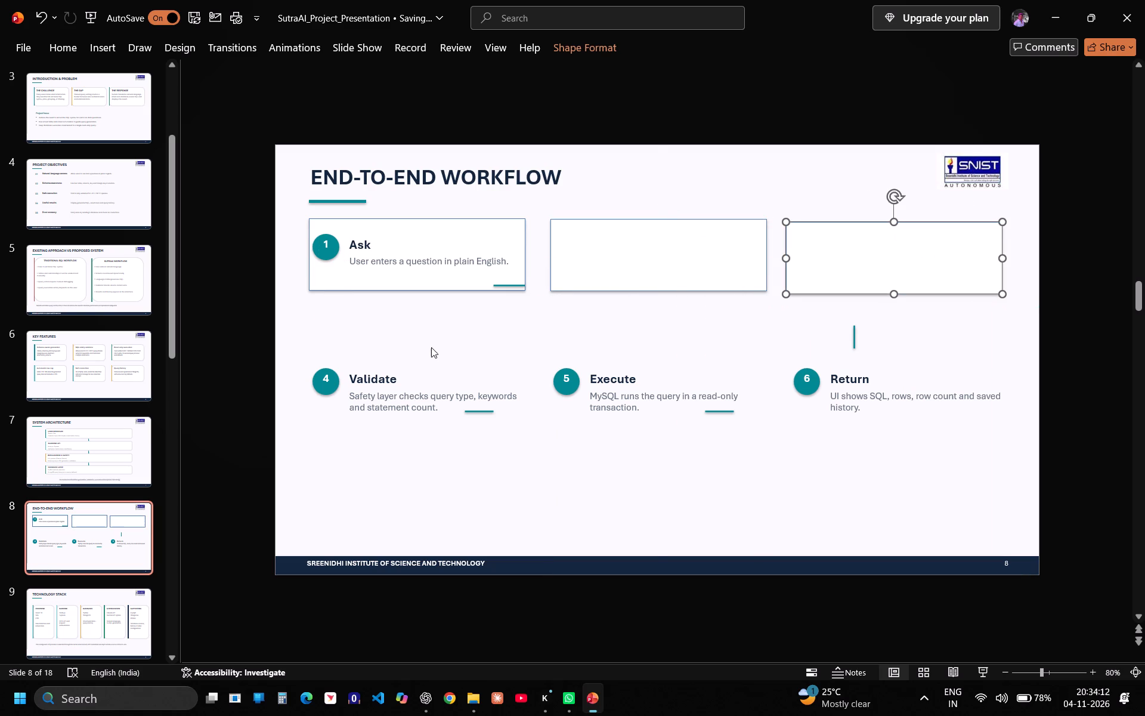
Paste three more copies of the rectangle over steps 4 (Validate), 5 (Execute) and 6 (Return) in the lower row.
click(431, 347)
key(ctrl+v)
drag(652, 255, 623, 281)
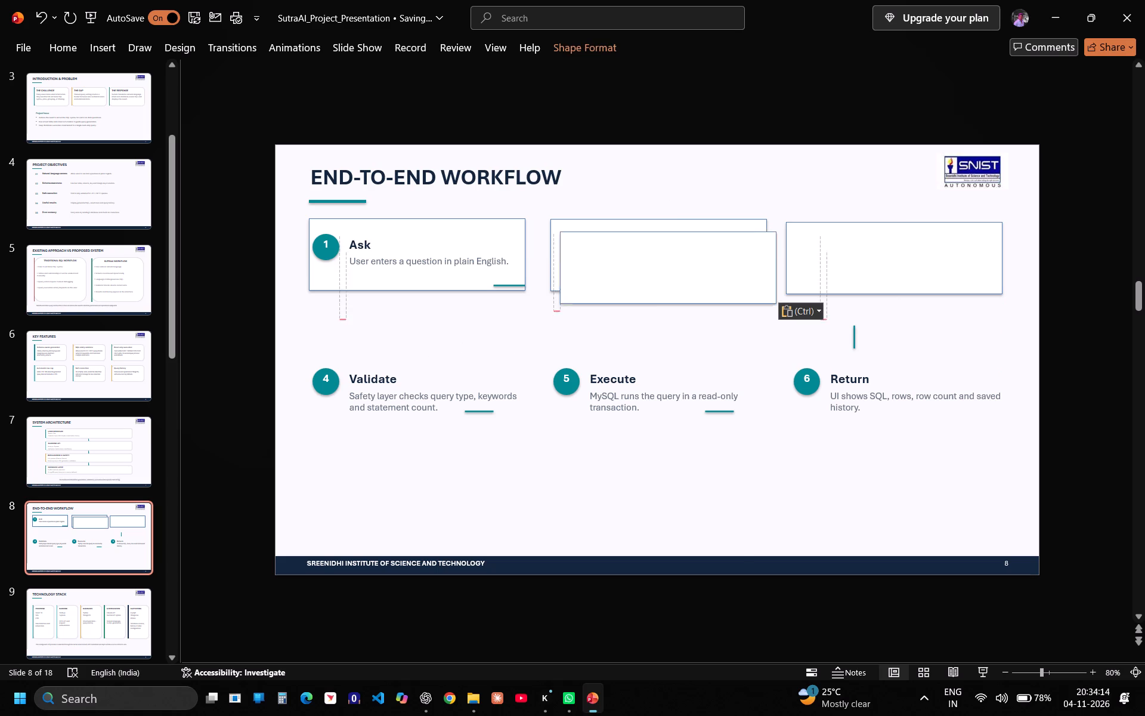
drag(623, 281, 402, 378)
click(577, 329)
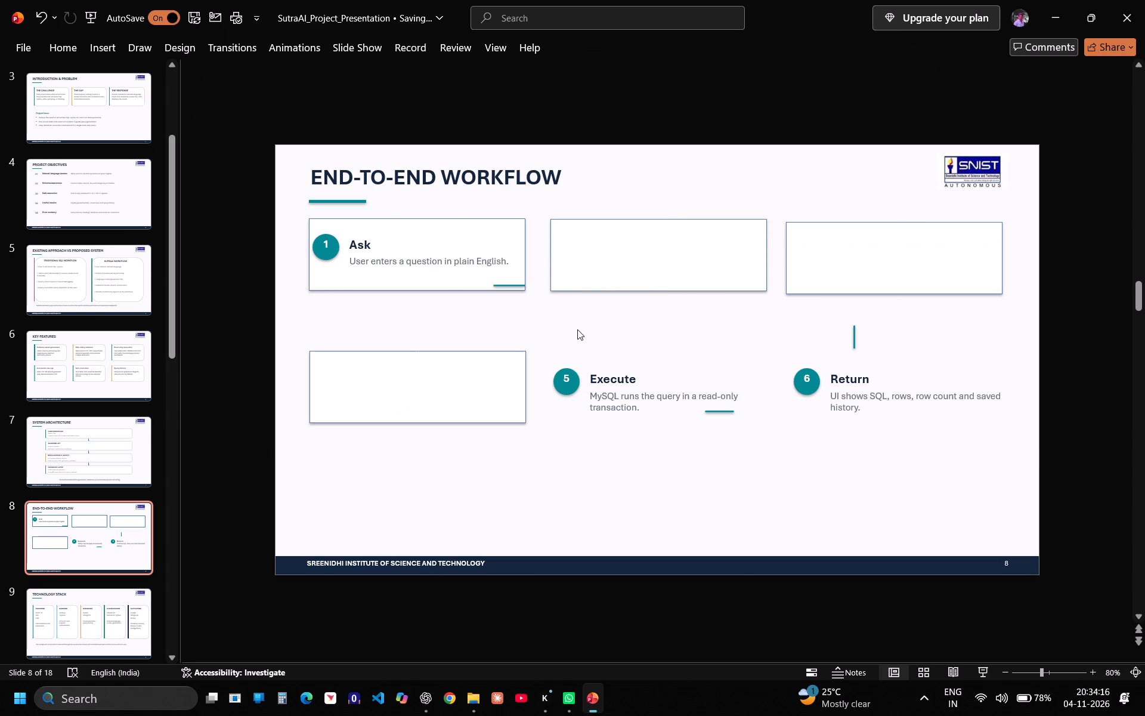
key(ctrl+v)
drag(615, 272, 611, 392)
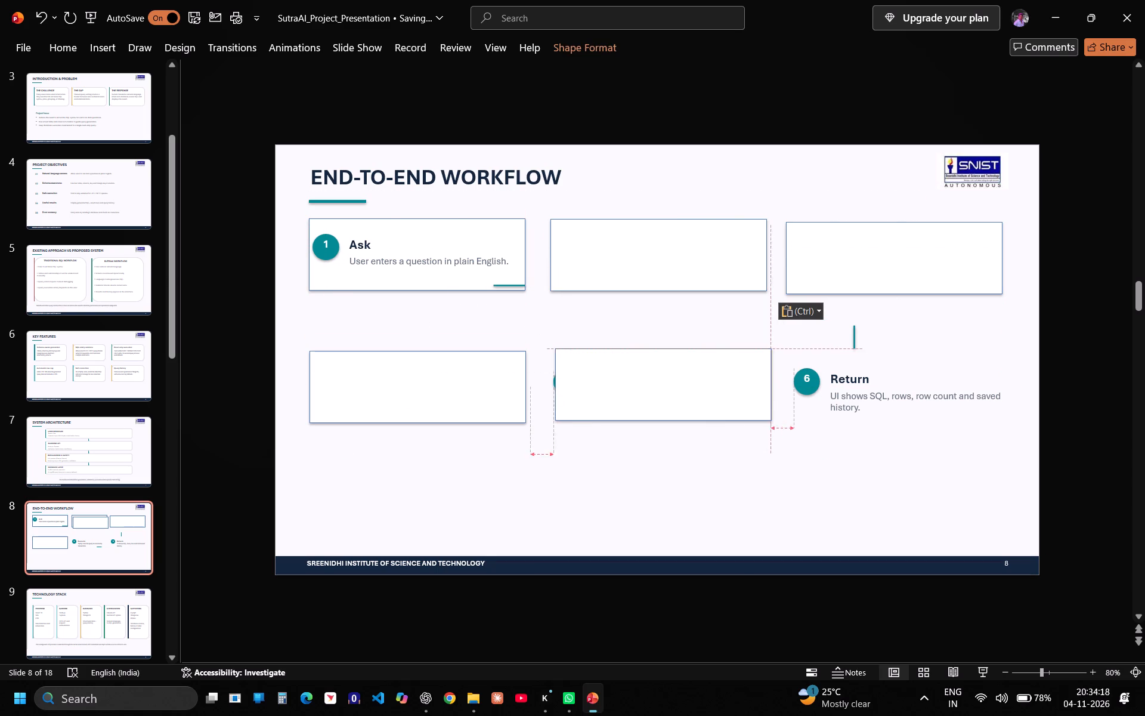
drag(611, 392, 608, 391)
click(717, 324)
key(ctrl+v)
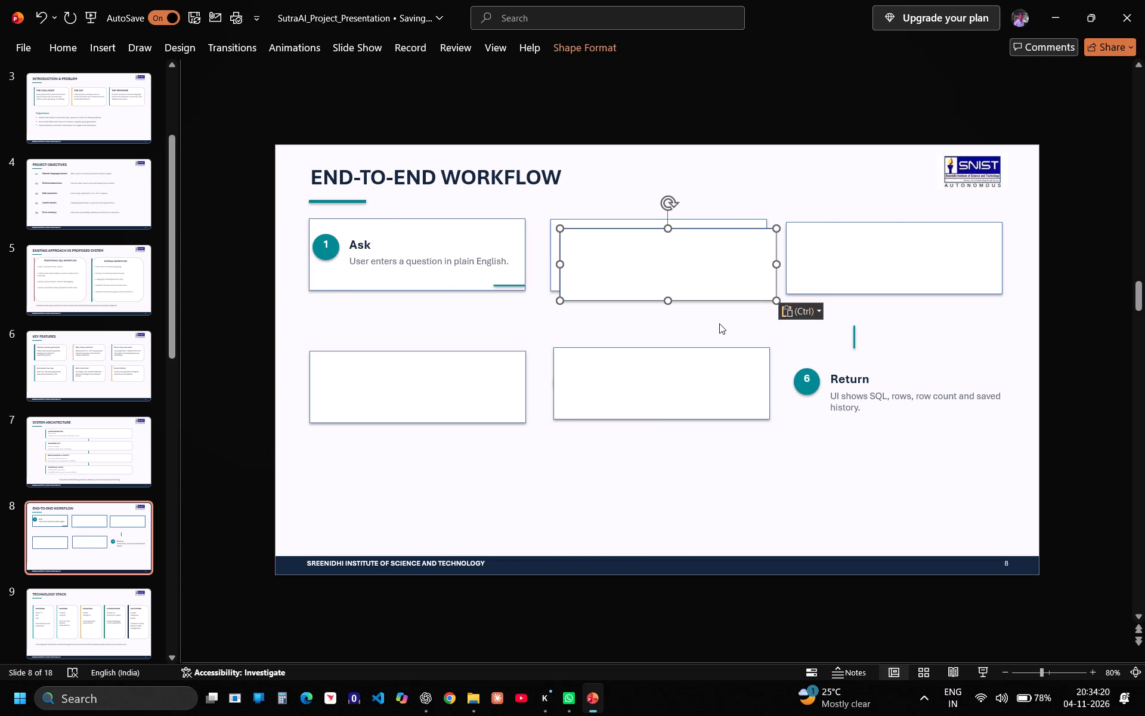
drag(681, 267, 909, 387)
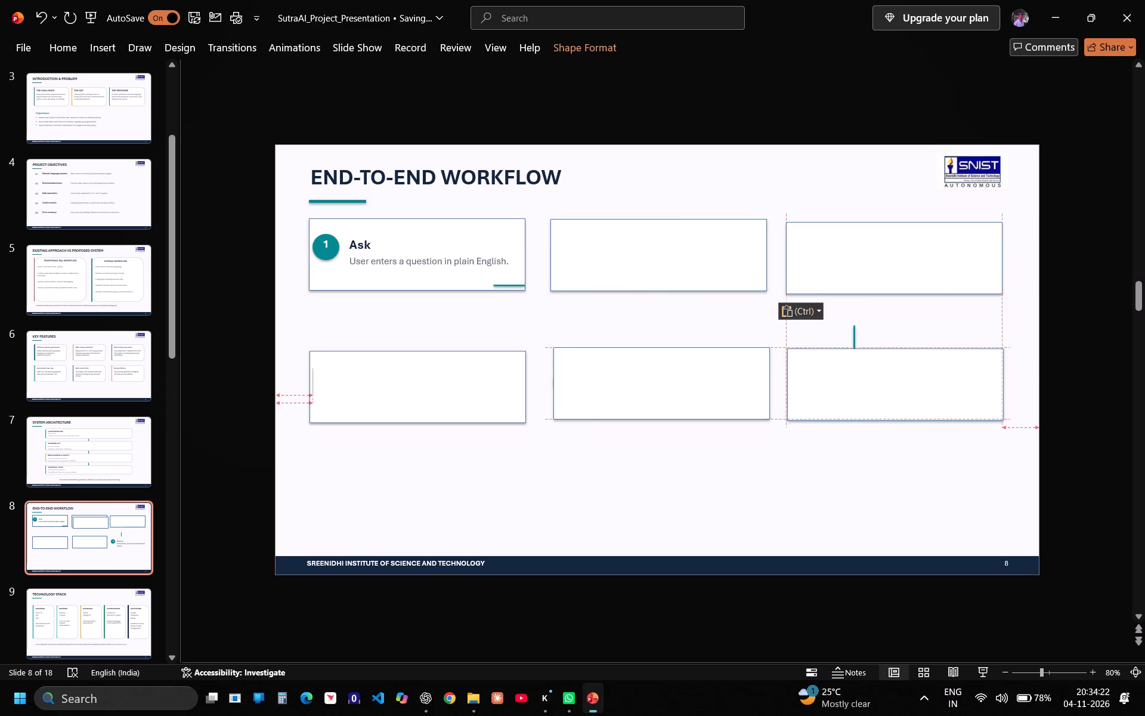
drag(909, 387, 909, 387)
Send the rectangles over Read schema and Generate SQL to the back, behind their numbers and text.
right_click(602, 240)
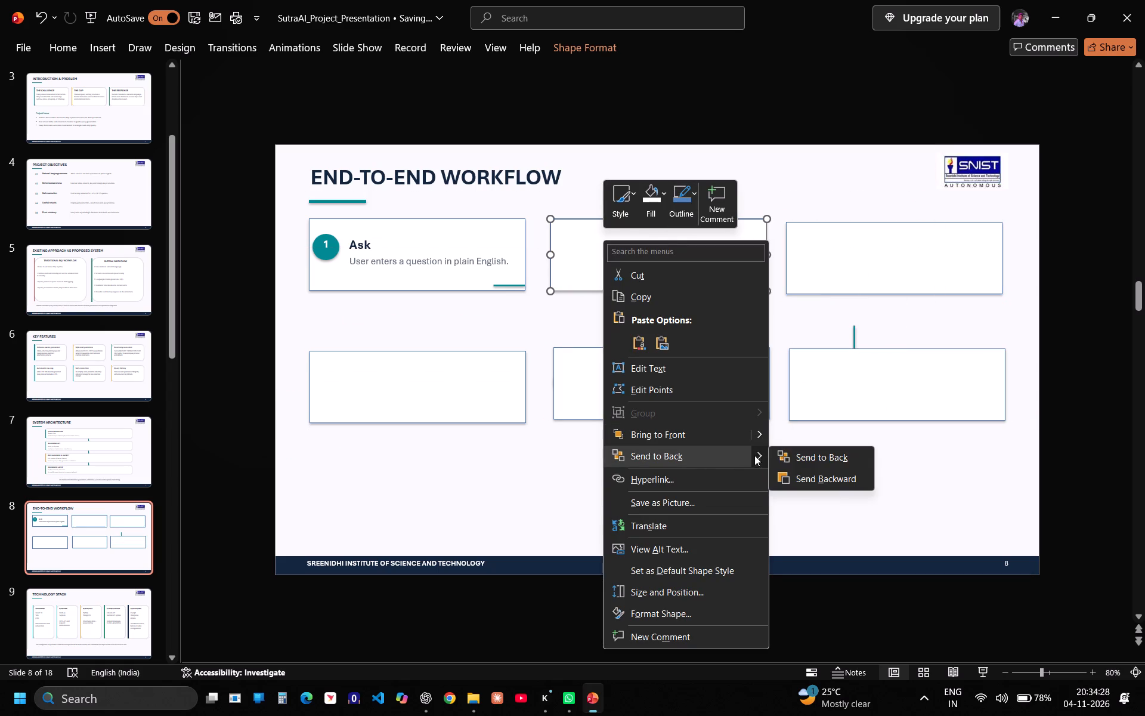
click(788, 455)
click(865, 236)
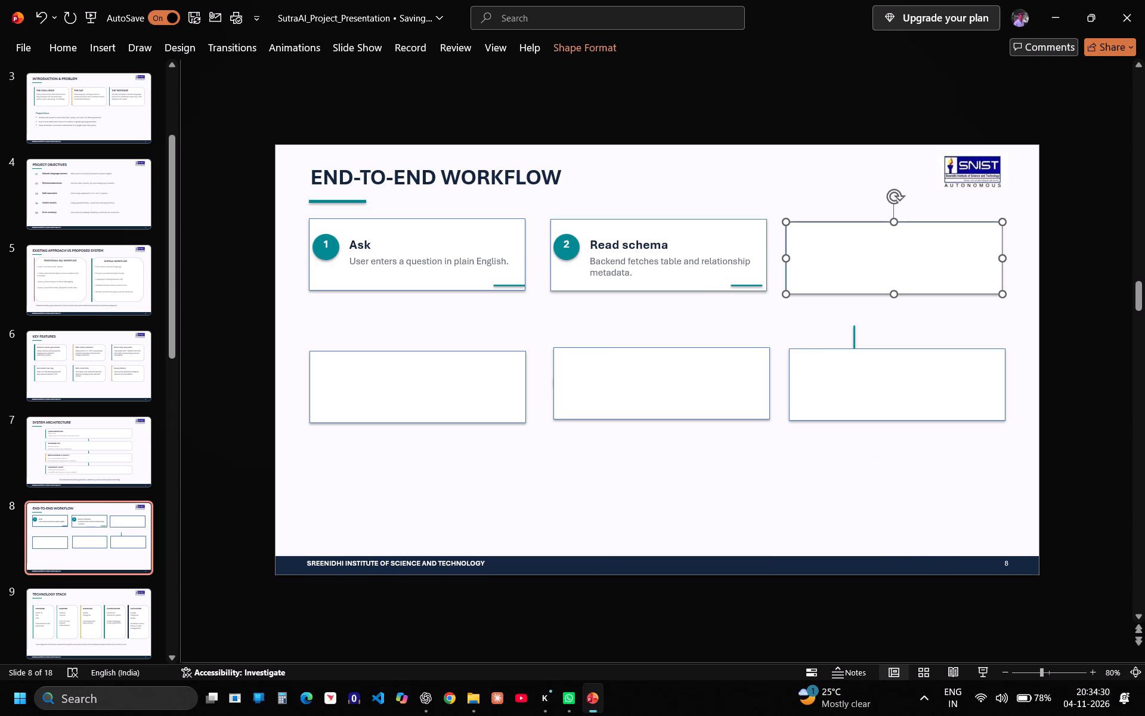
right_click(865, 236)
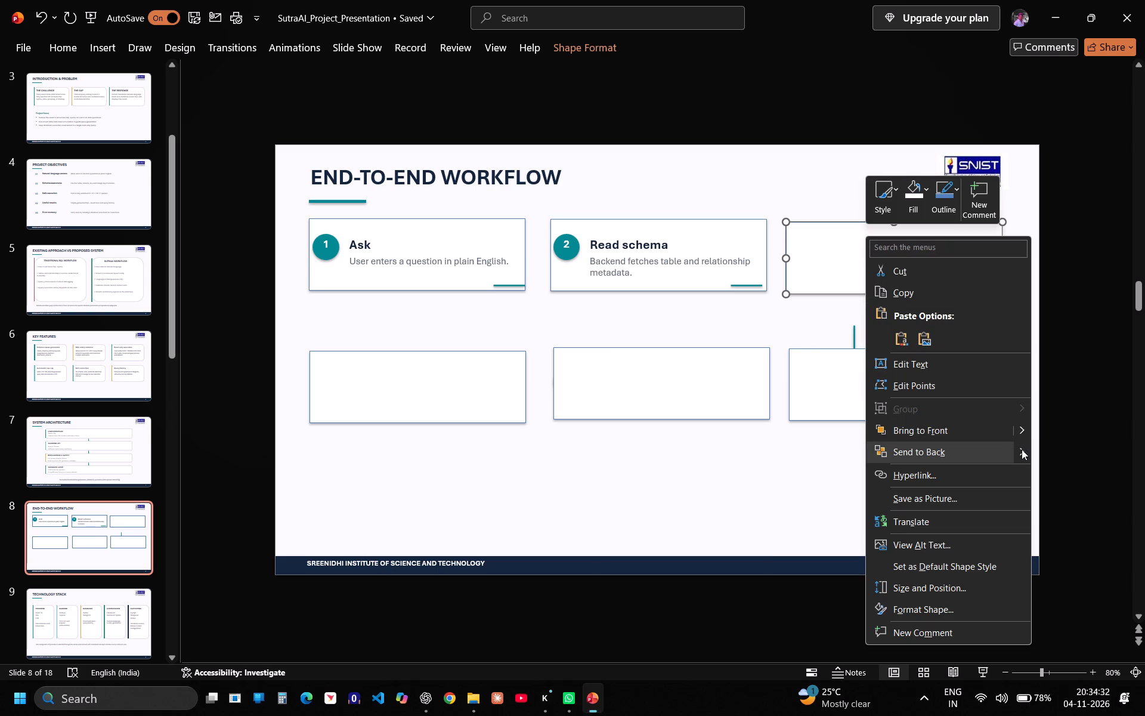
click(1054, 473)
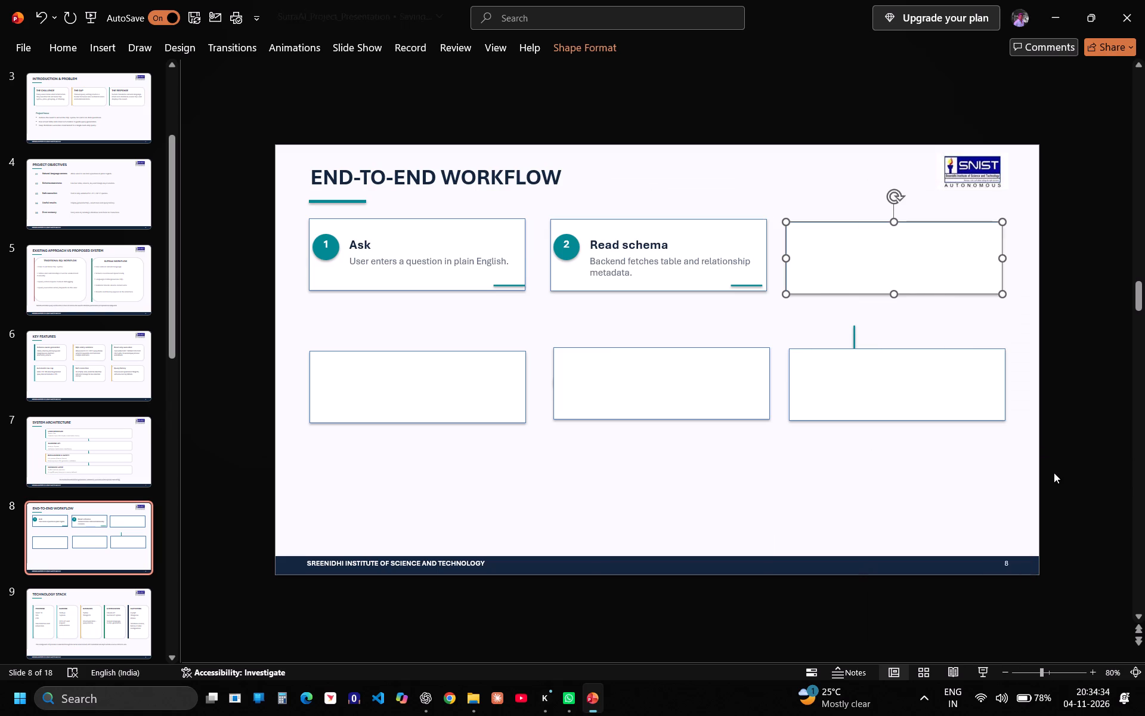
right_click(881, 267)
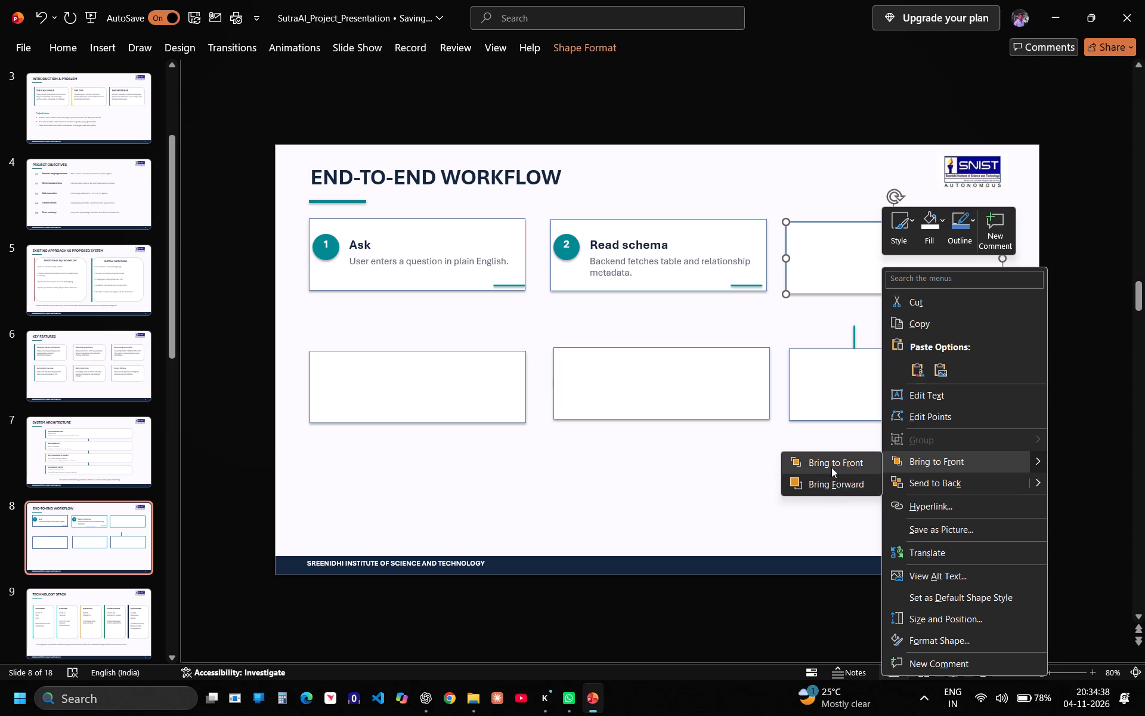
click(831, 467)
right_click(856, 251)
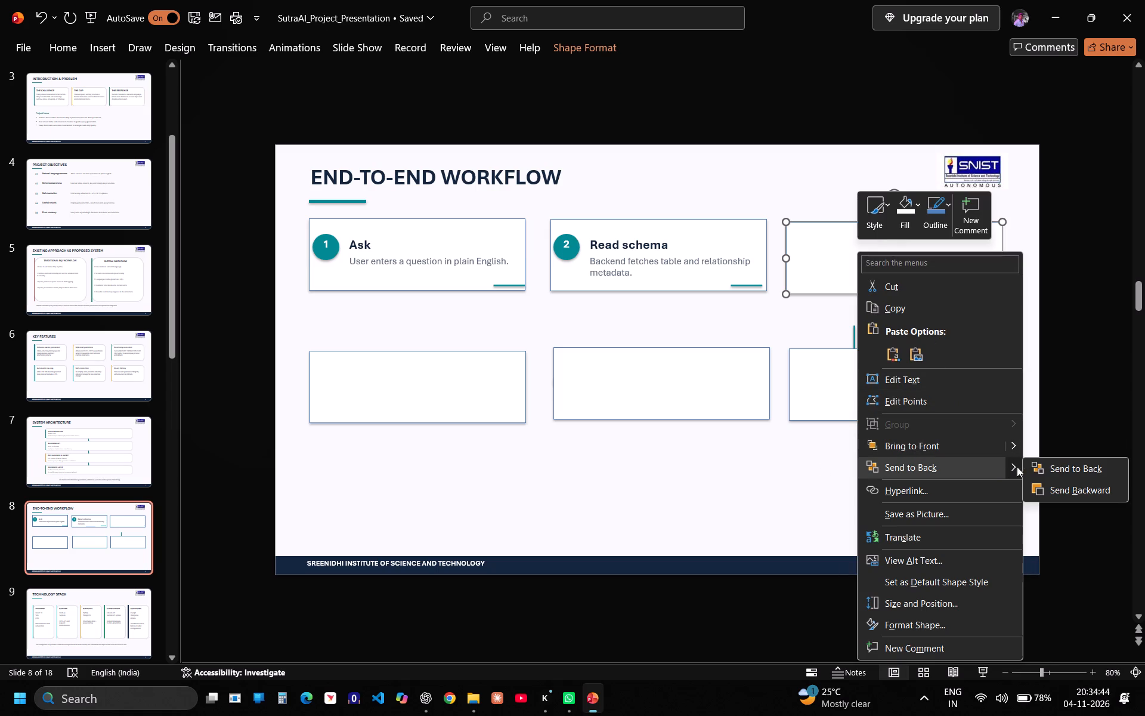
click(1039, 463)
Send the rectangles over Validate, Execute and Return to the back, behind their numbers and text.
right_click(479, 378)
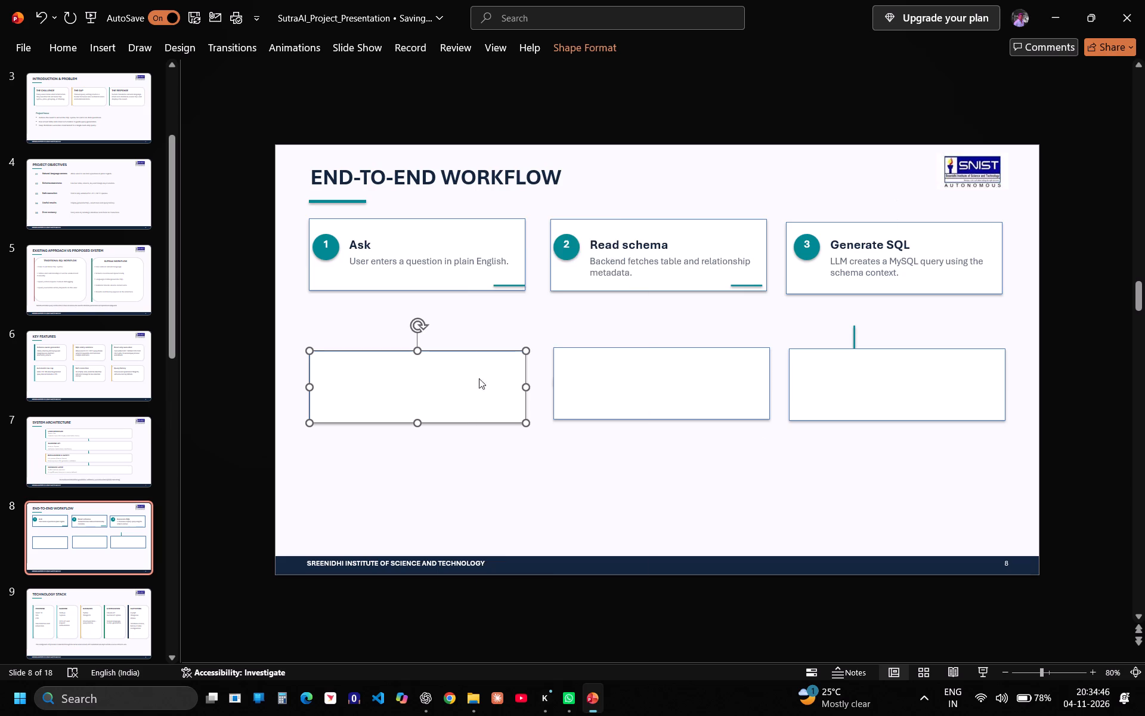
click(674, 483)
right_click(671, 405)
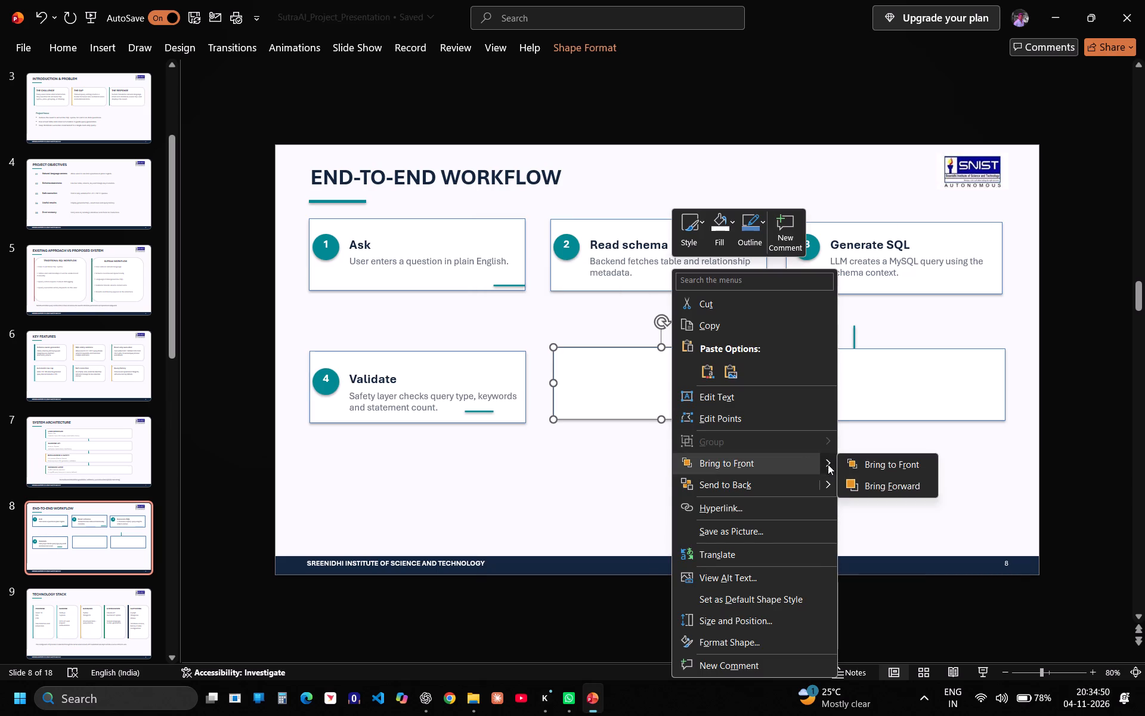
right_click(851, 487)
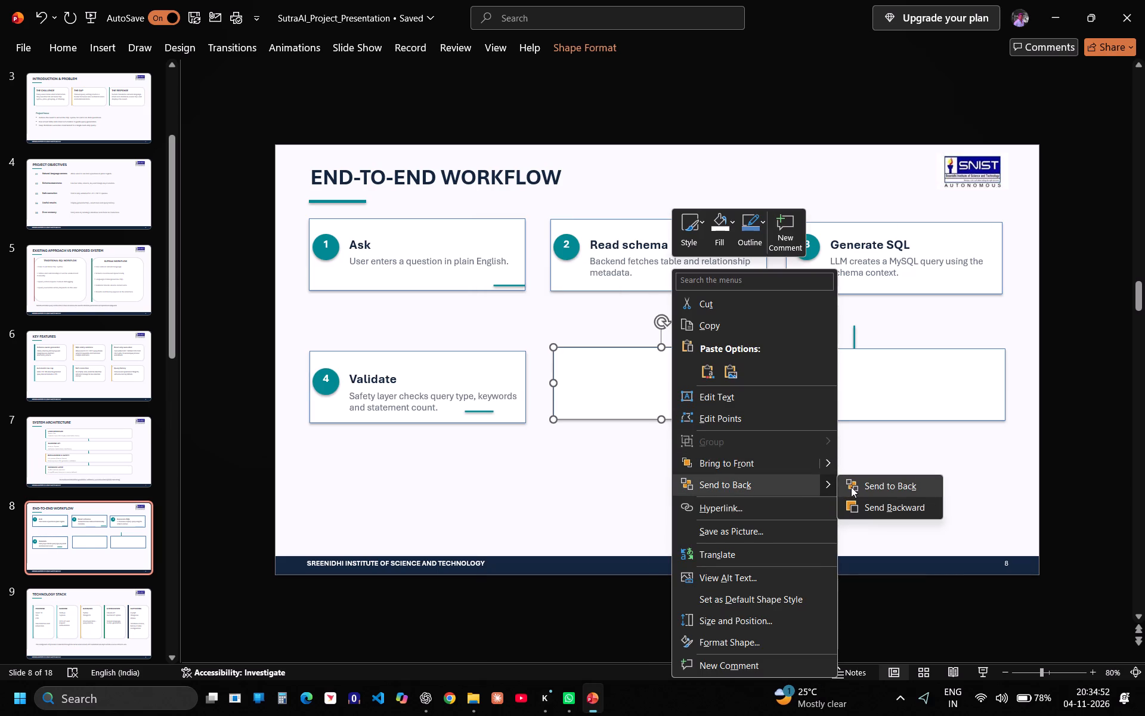
click(851, 487)
right_click(861, 417)
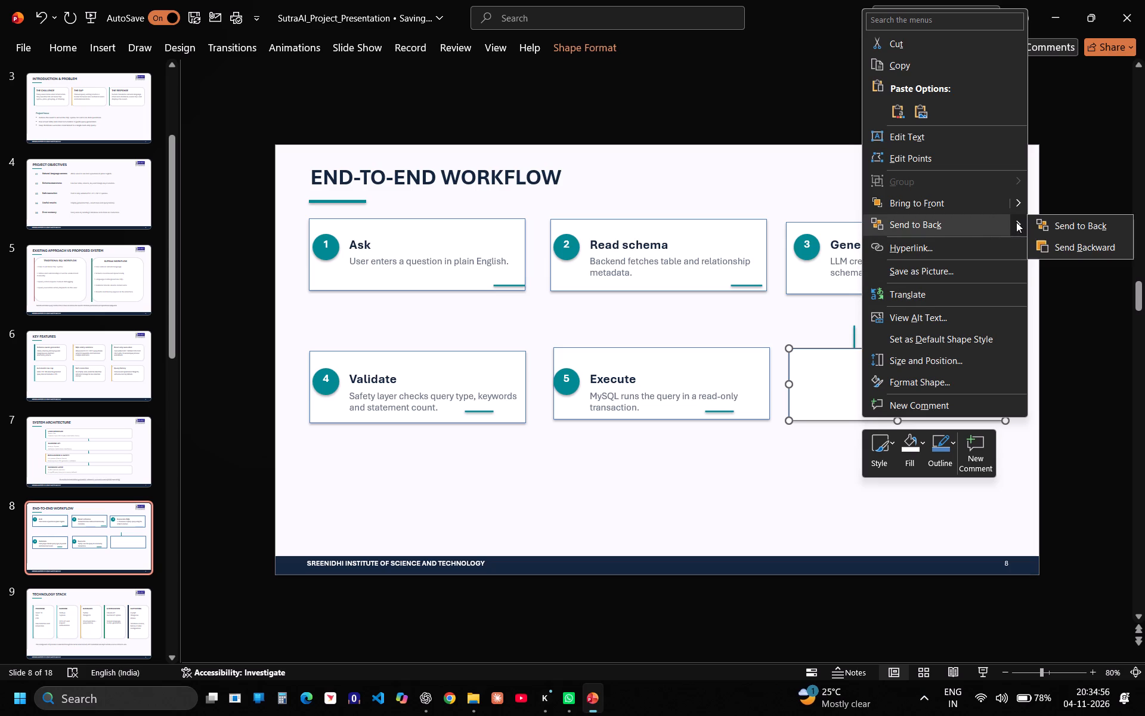
click(1049, 229)
click(1069, 328)
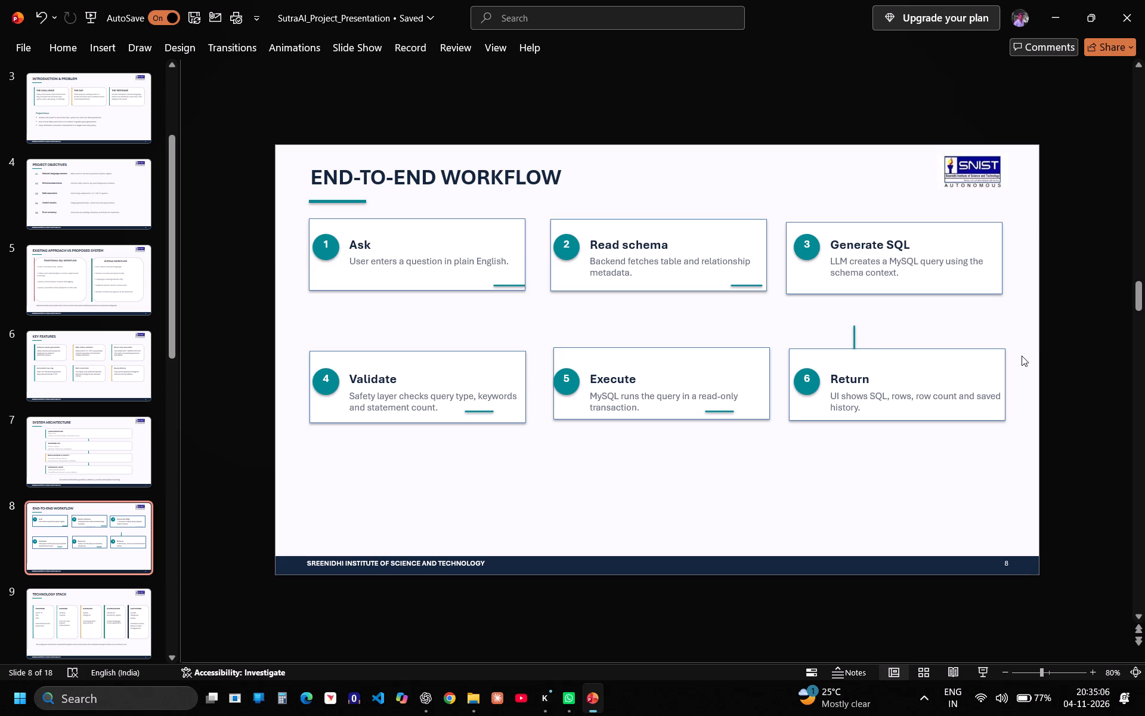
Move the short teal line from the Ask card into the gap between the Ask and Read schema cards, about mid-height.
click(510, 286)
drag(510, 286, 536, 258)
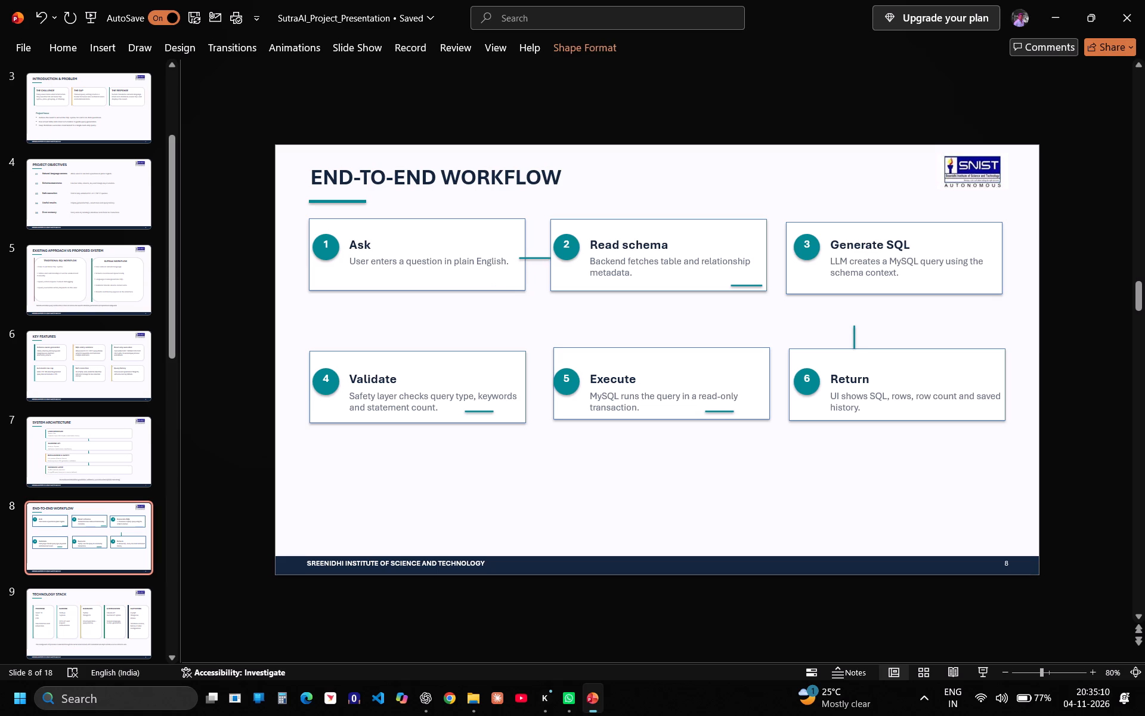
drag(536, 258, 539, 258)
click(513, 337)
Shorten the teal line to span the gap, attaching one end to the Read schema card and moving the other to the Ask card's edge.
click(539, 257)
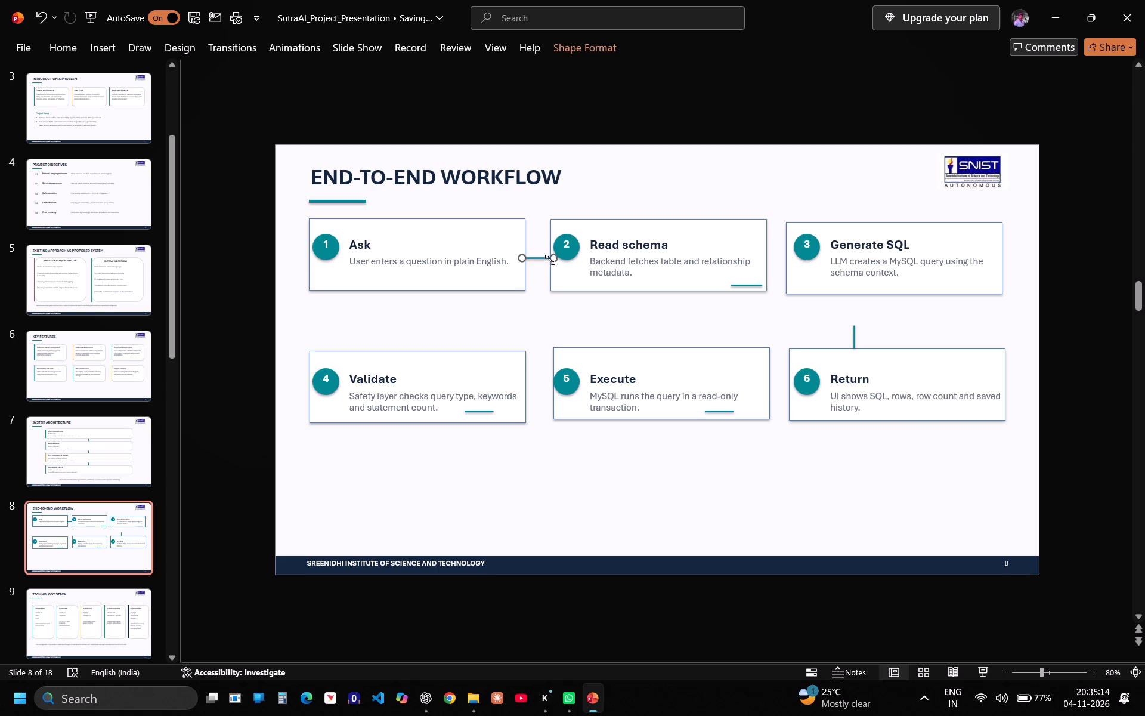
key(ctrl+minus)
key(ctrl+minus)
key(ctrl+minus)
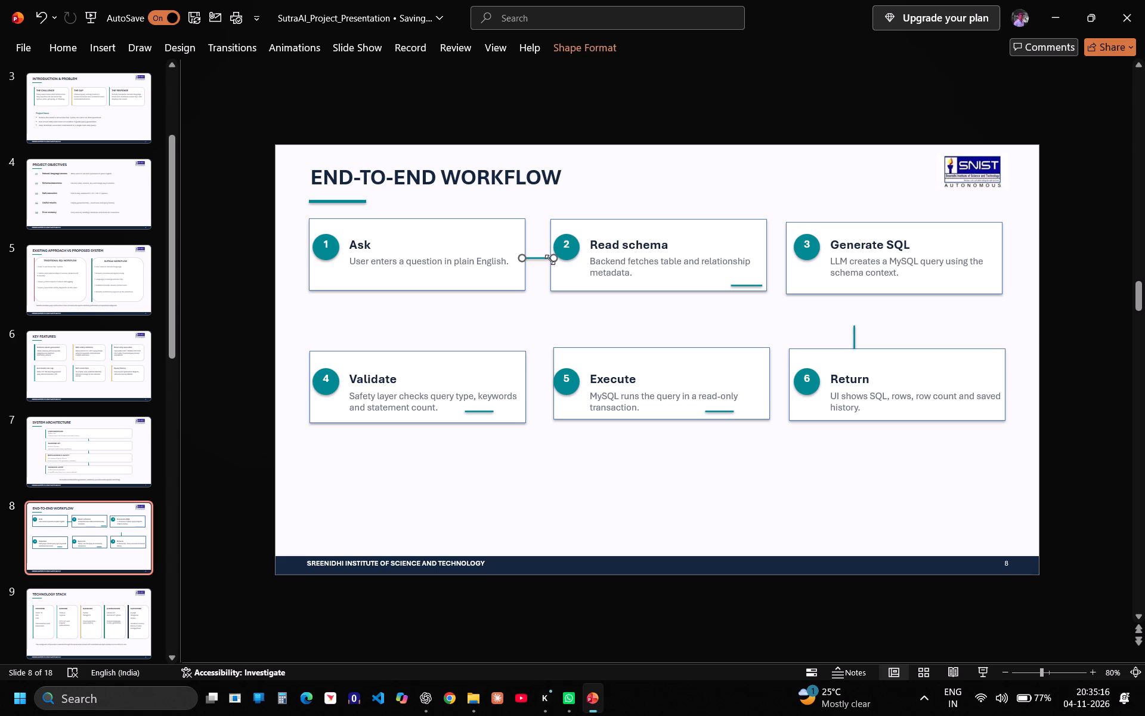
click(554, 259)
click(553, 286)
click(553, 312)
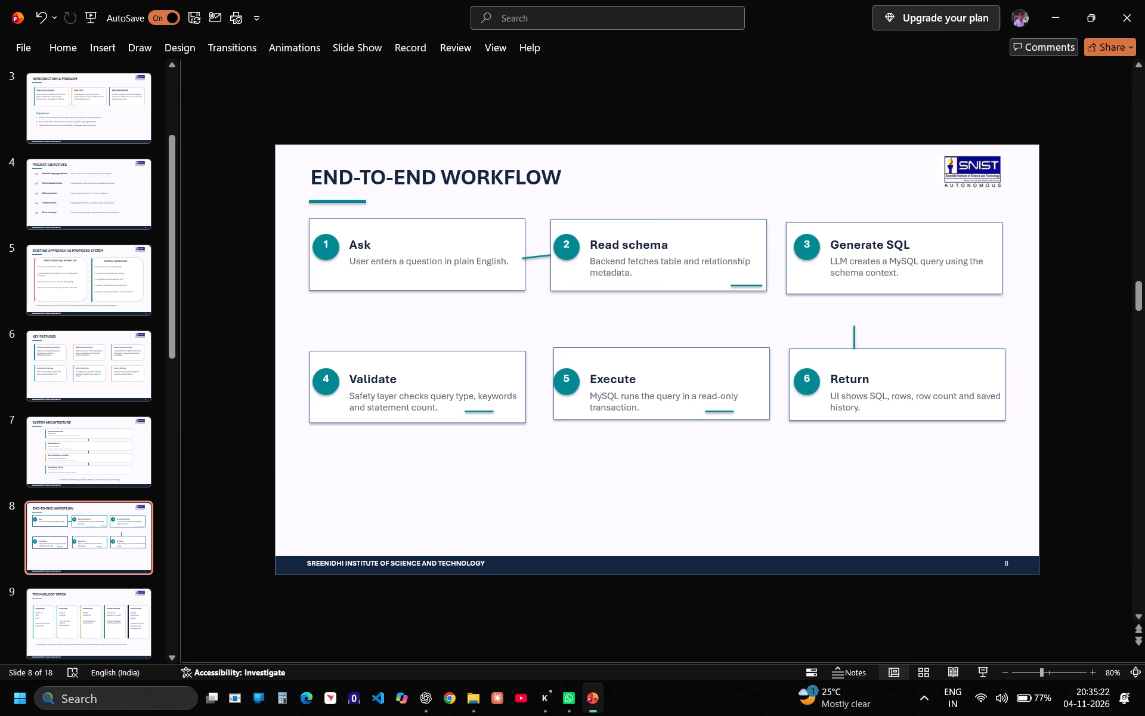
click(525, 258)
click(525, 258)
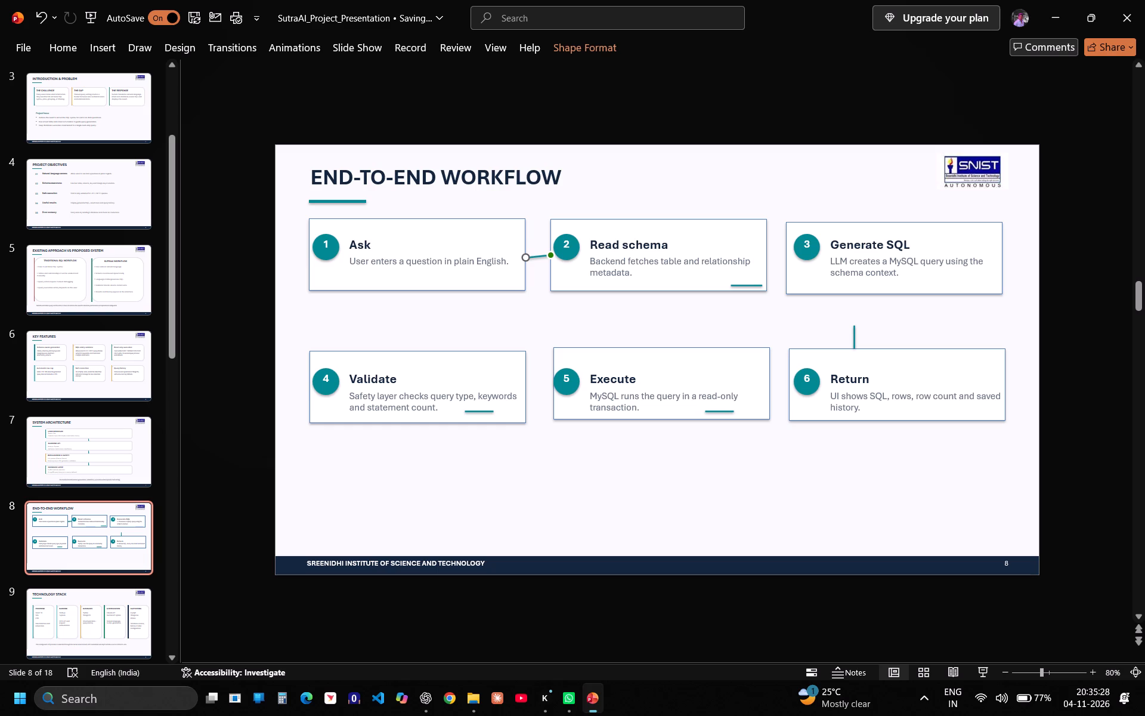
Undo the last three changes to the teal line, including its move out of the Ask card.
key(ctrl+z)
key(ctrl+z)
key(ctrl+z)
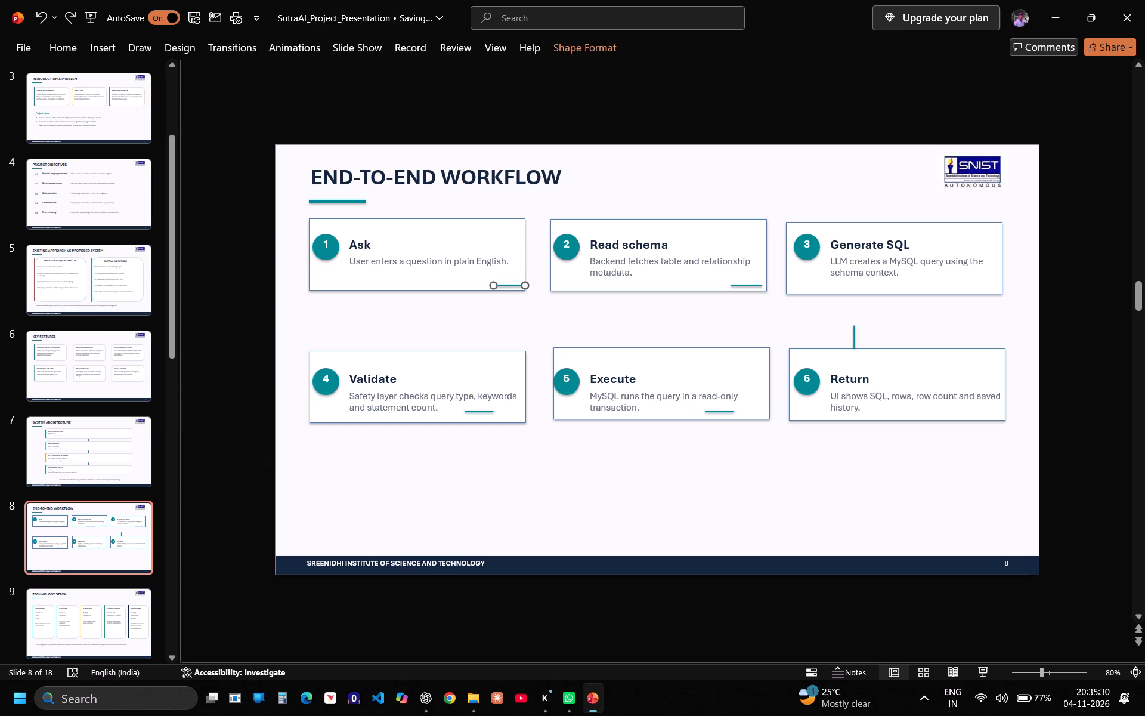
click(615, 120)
Nudge the rectangle behind the Read schema step slightly down.
click(474, 232)
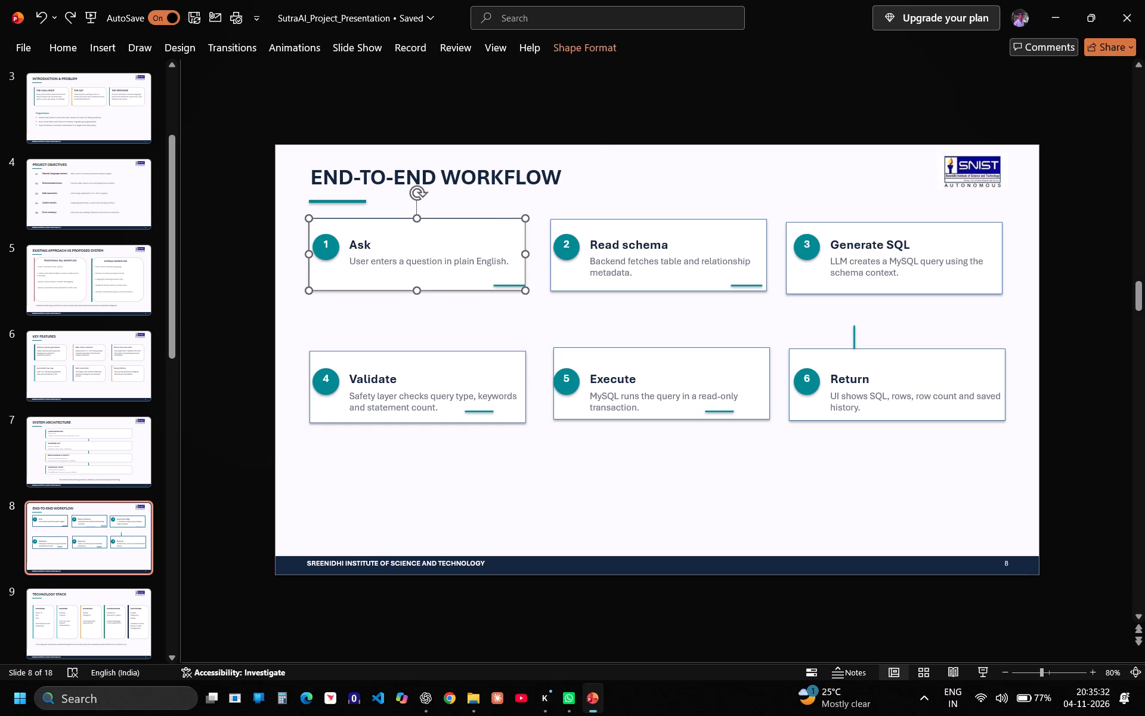
click(596, 229)
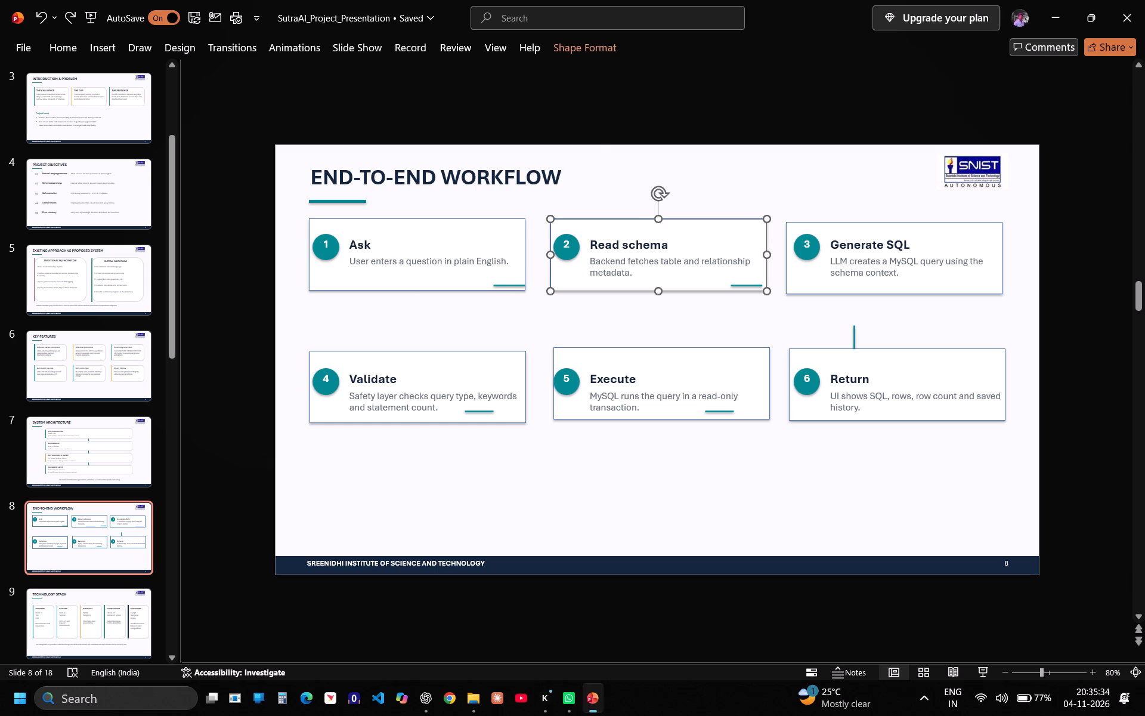
key(Down)
key(Down)
key(Down)
key(Down)
key(Up)
key(Up)
click(658, 229)
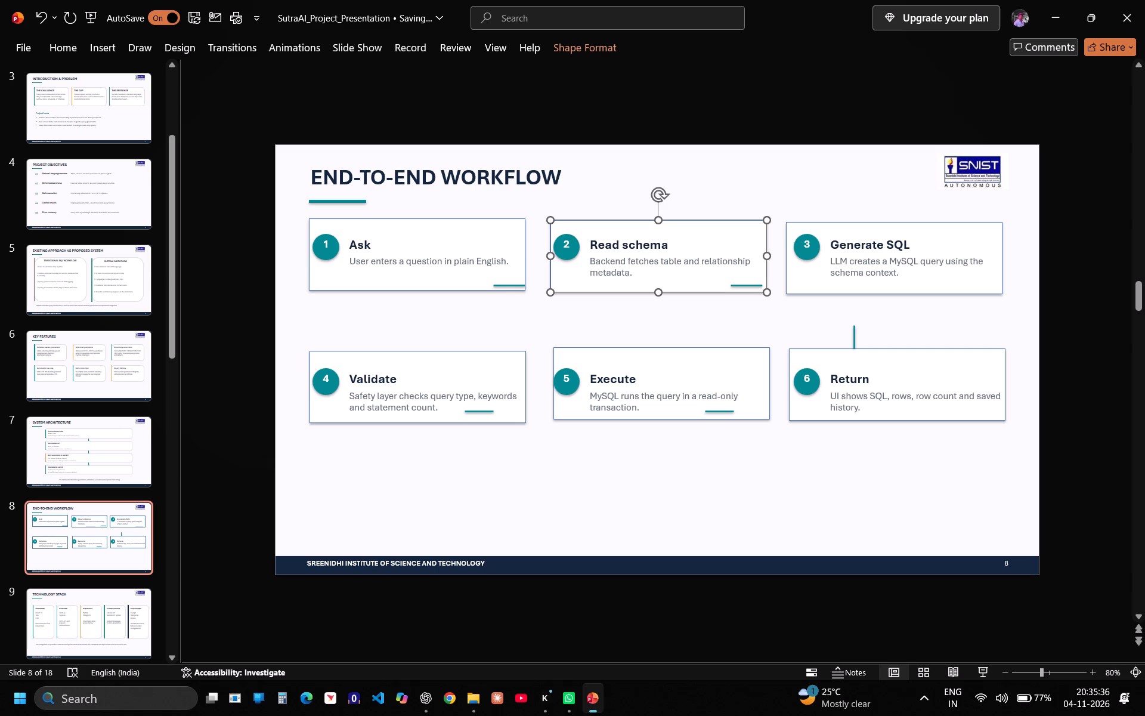
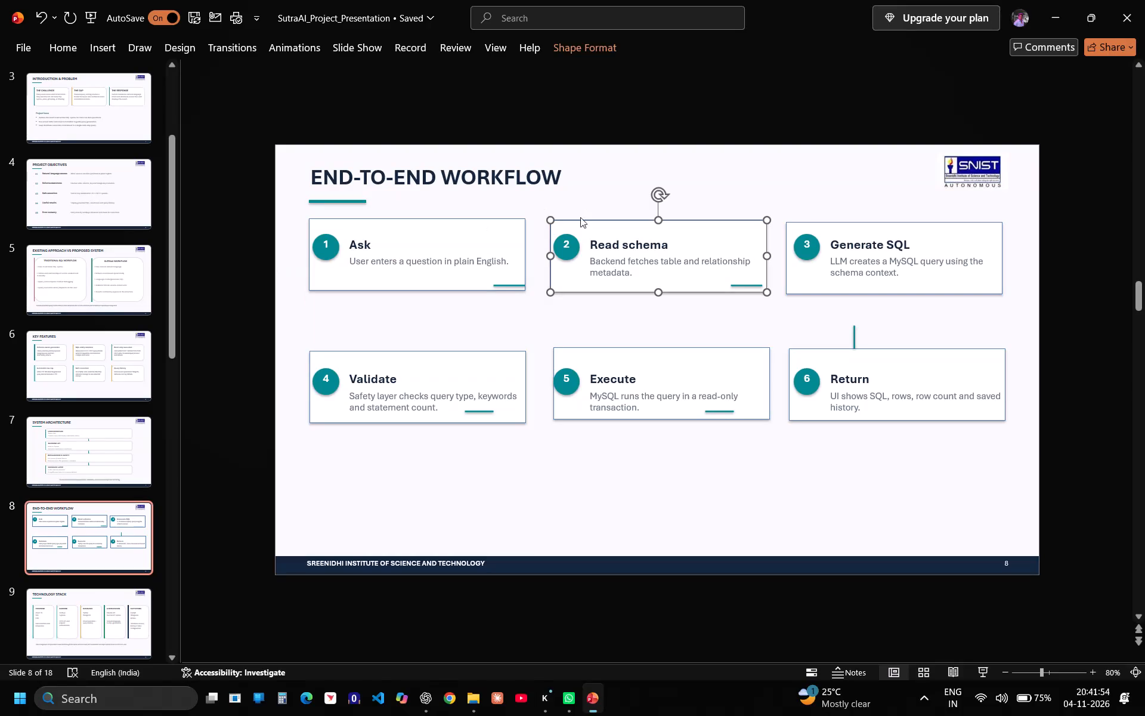
Line up the Read schema and Generate SQL rectangles with the top of the Ask rectangle, evening the gaps between them.
click(804, 210)
click(810, 221)
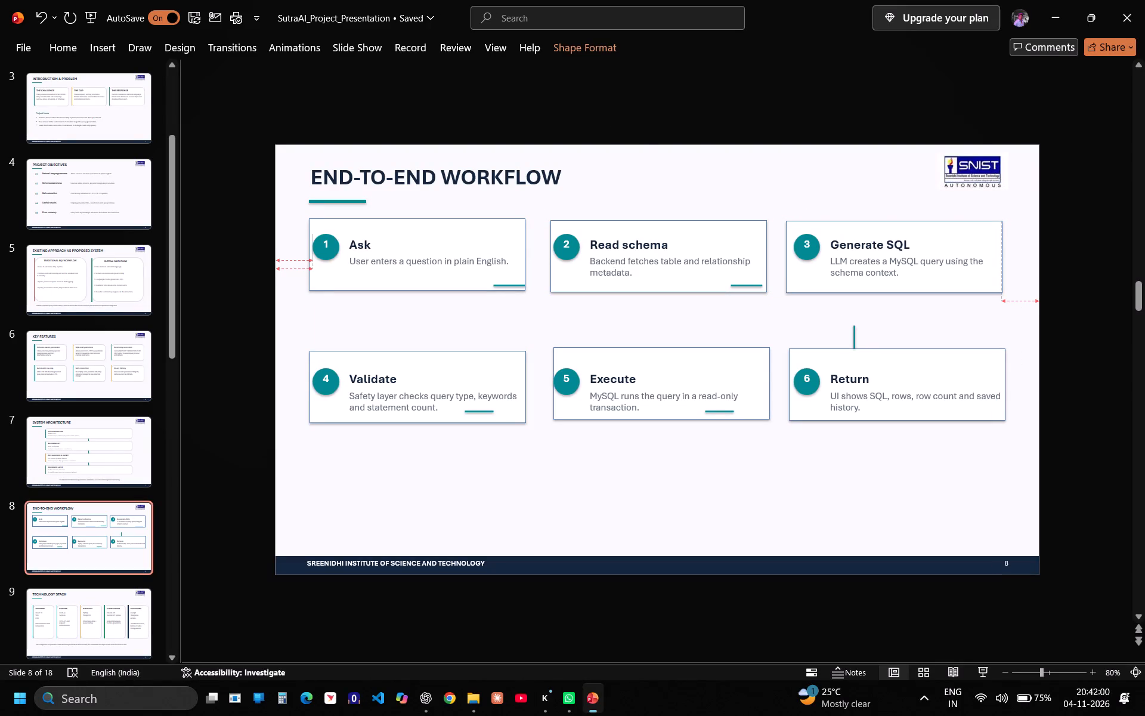
click(680, 219)
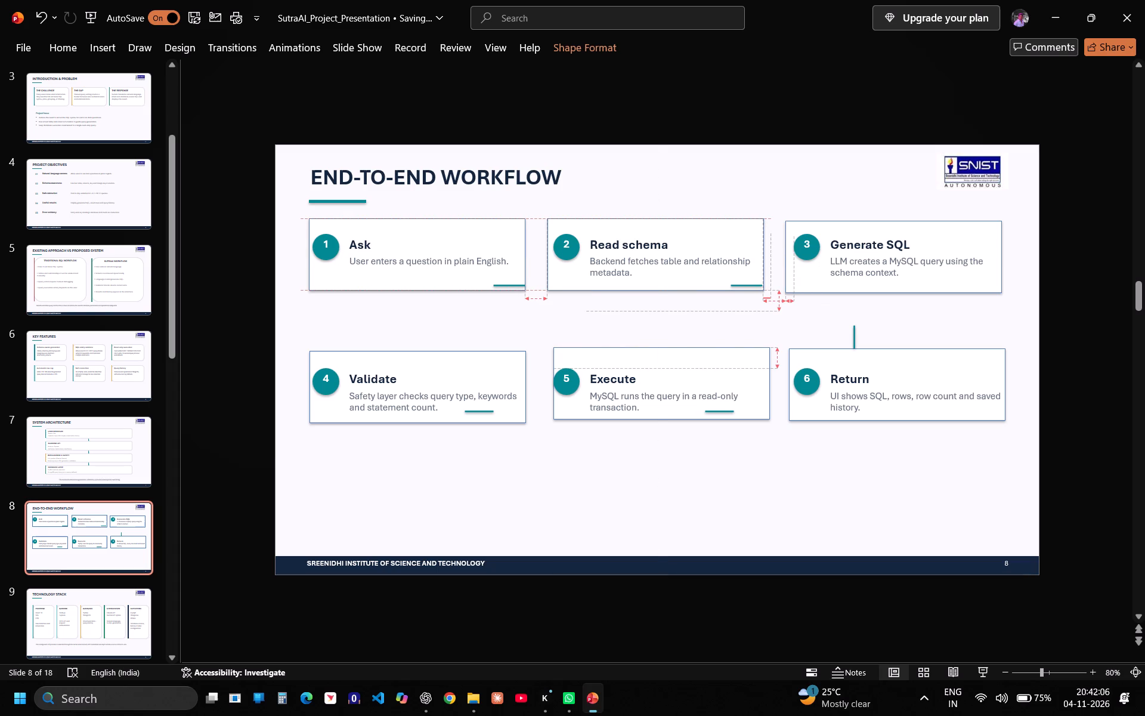
click(810, 220)
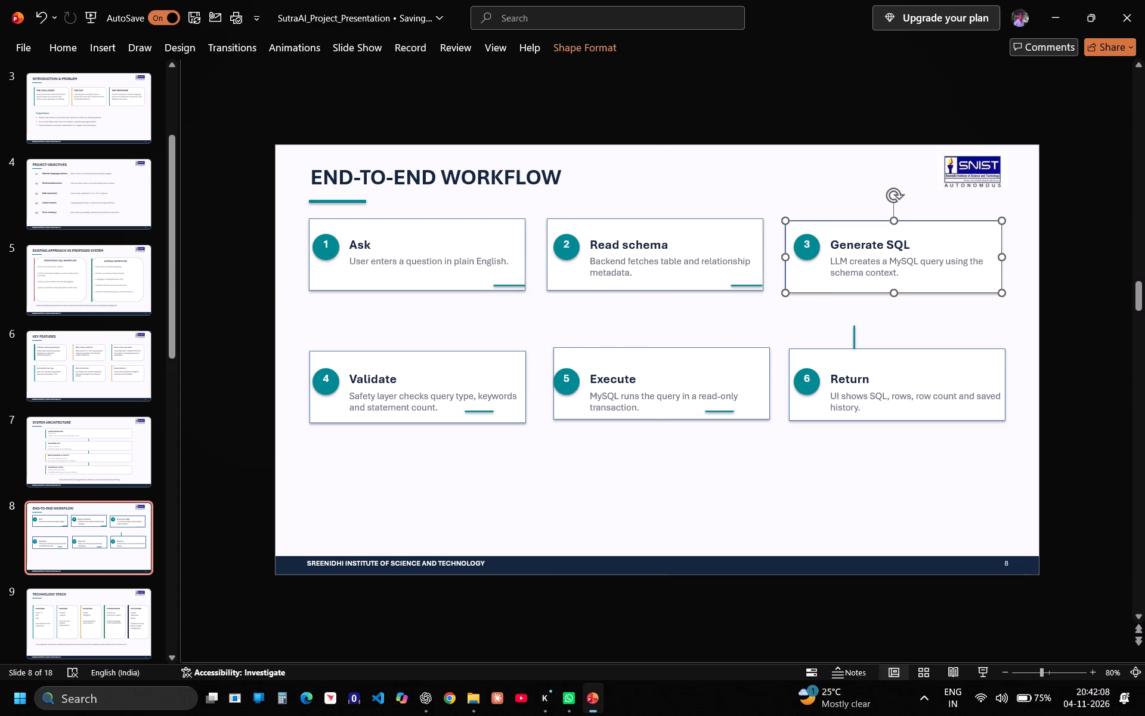
key(Up)
key(Up)
key(Up)
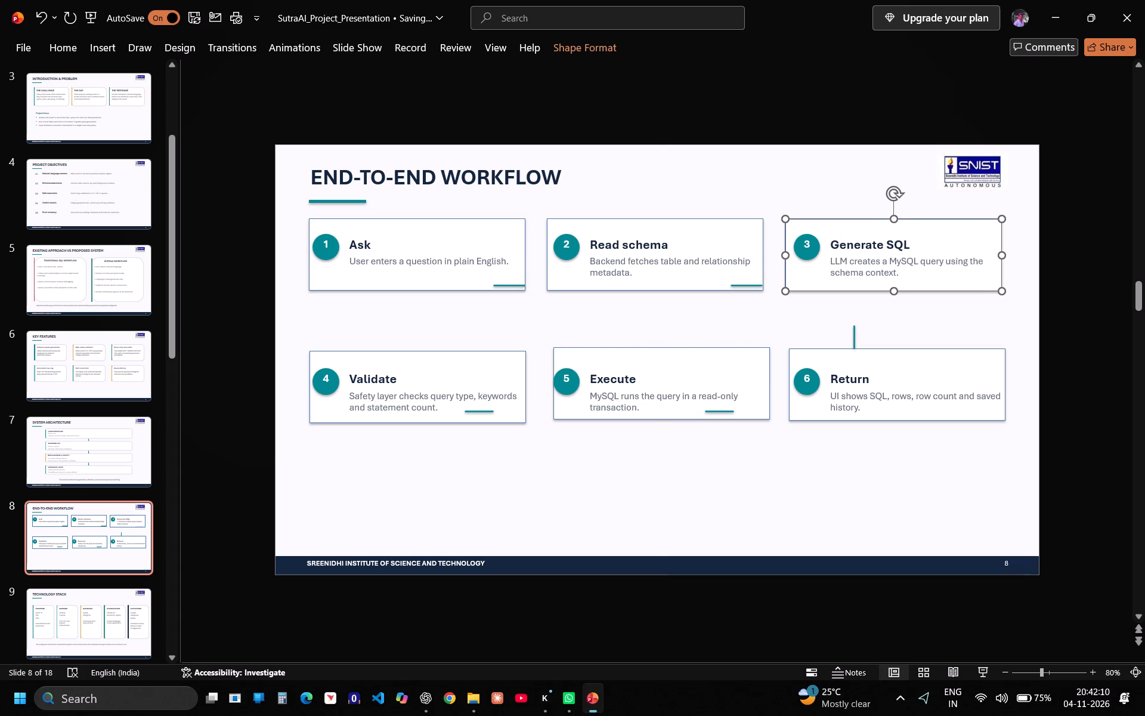
Shift the Execute rectangle down and slightly left, and the Return rectangle down, to match the Validate rectangle's height.
click(476, 359)
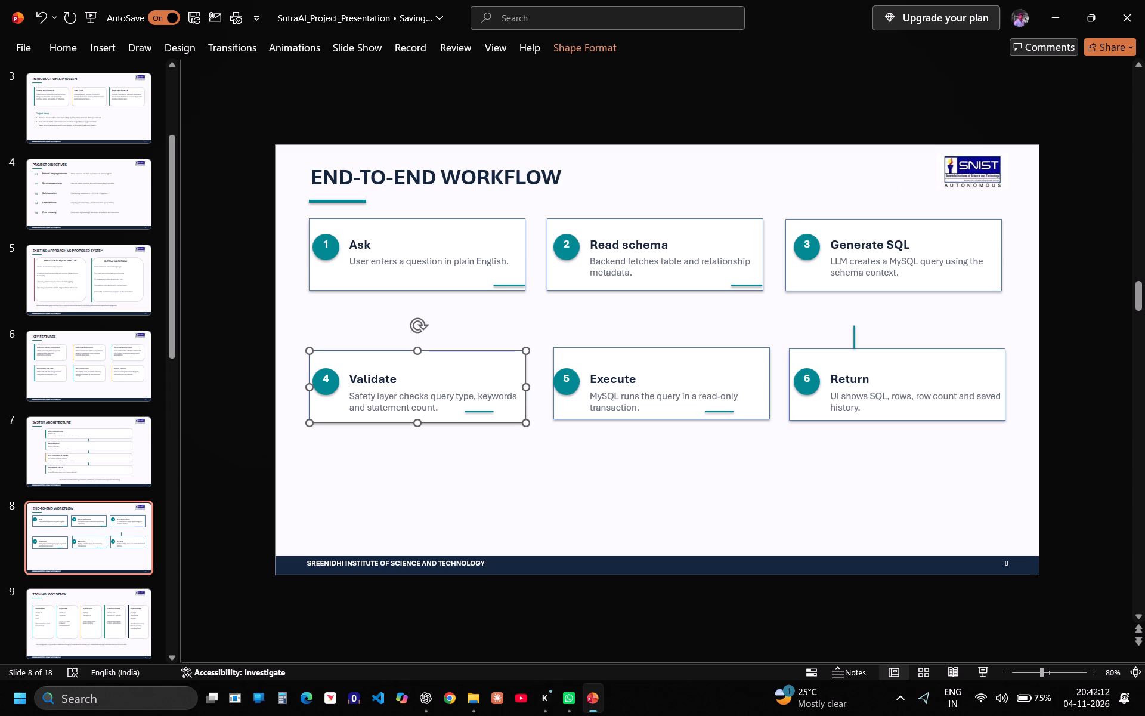
click(629, 360)
click(631, 347)
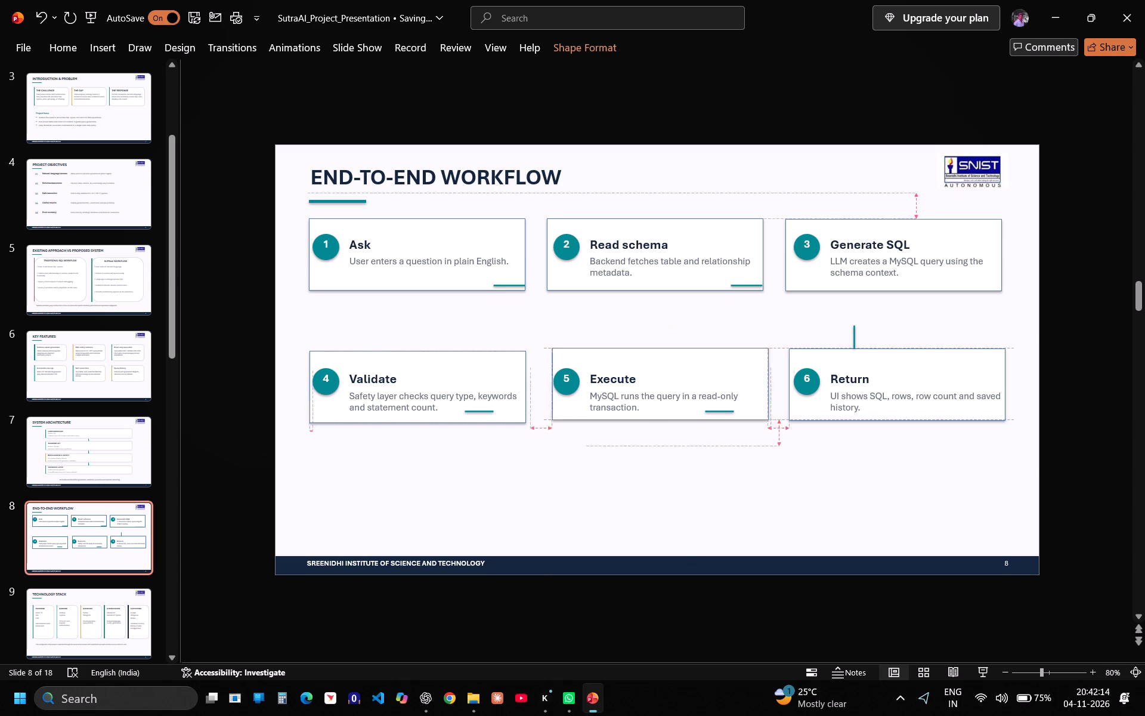
click(833, 348)
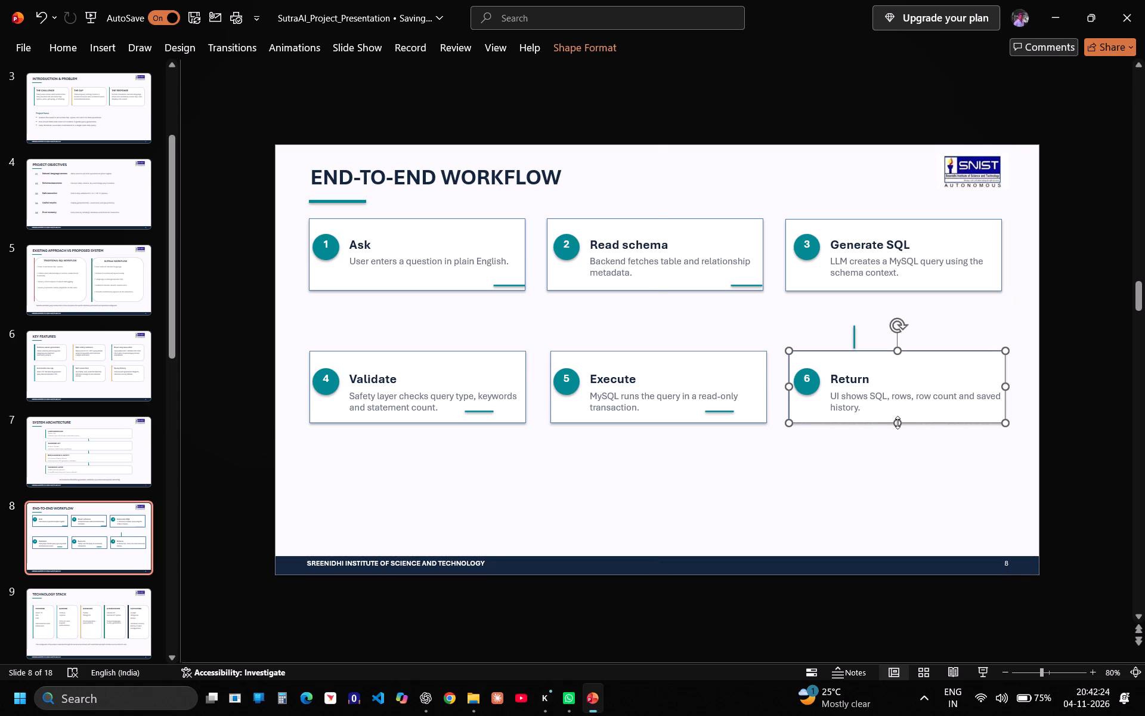
click(898, 422)
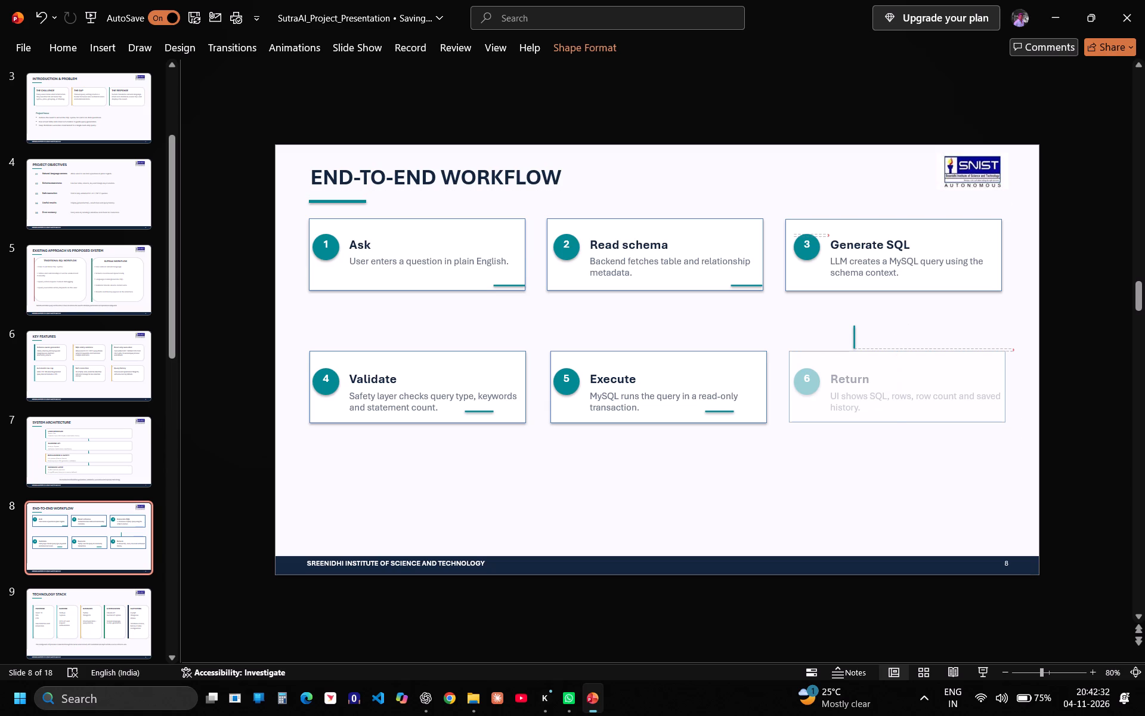
click(1096, 359)
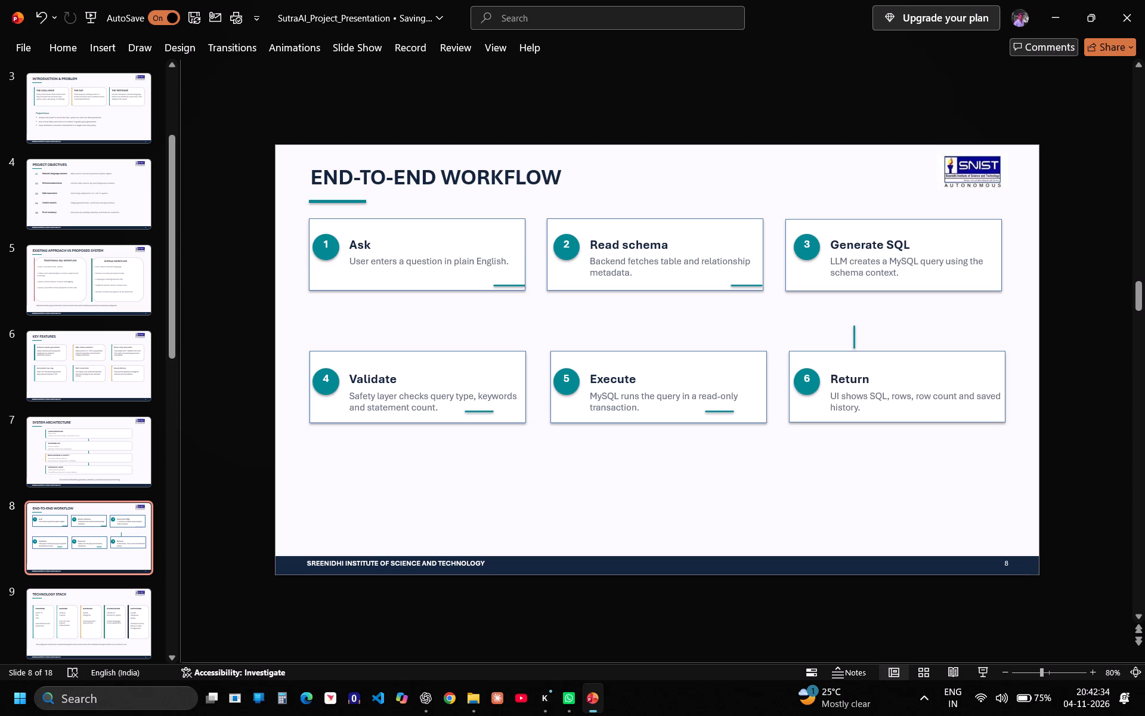
Nudge the rectangle behind the Return step slightly down.
click(891, 362)
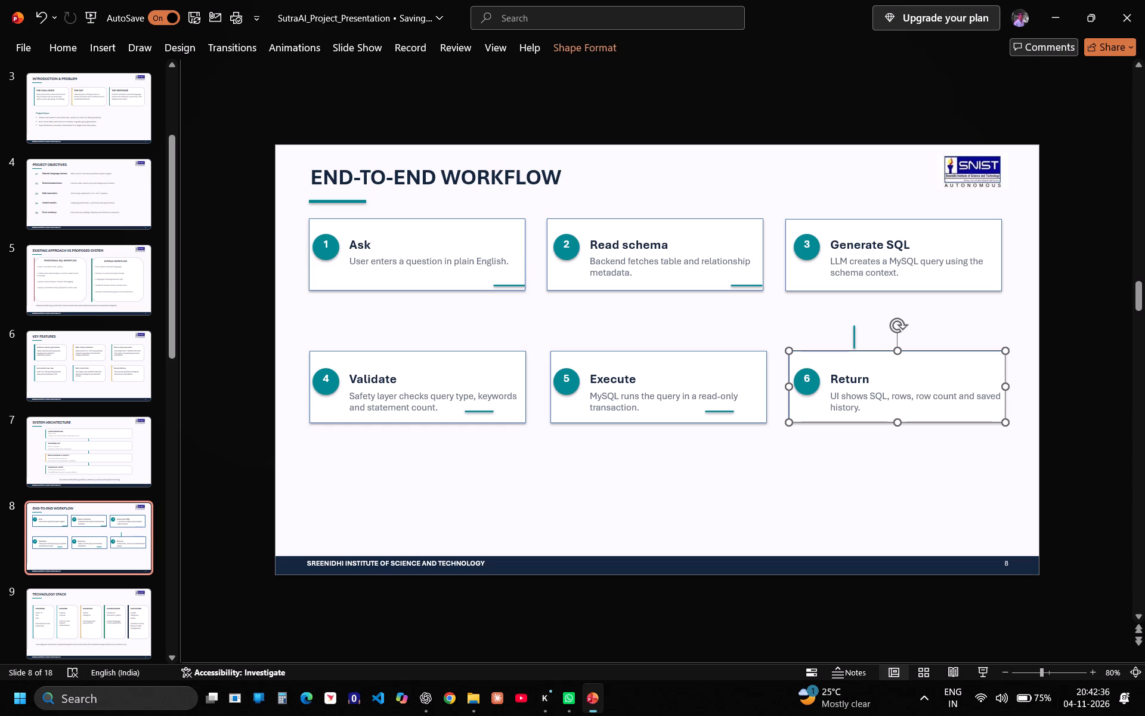
key(Down)
key(Down)
key(Down)
key(Down)
key(Down)
key(Up)
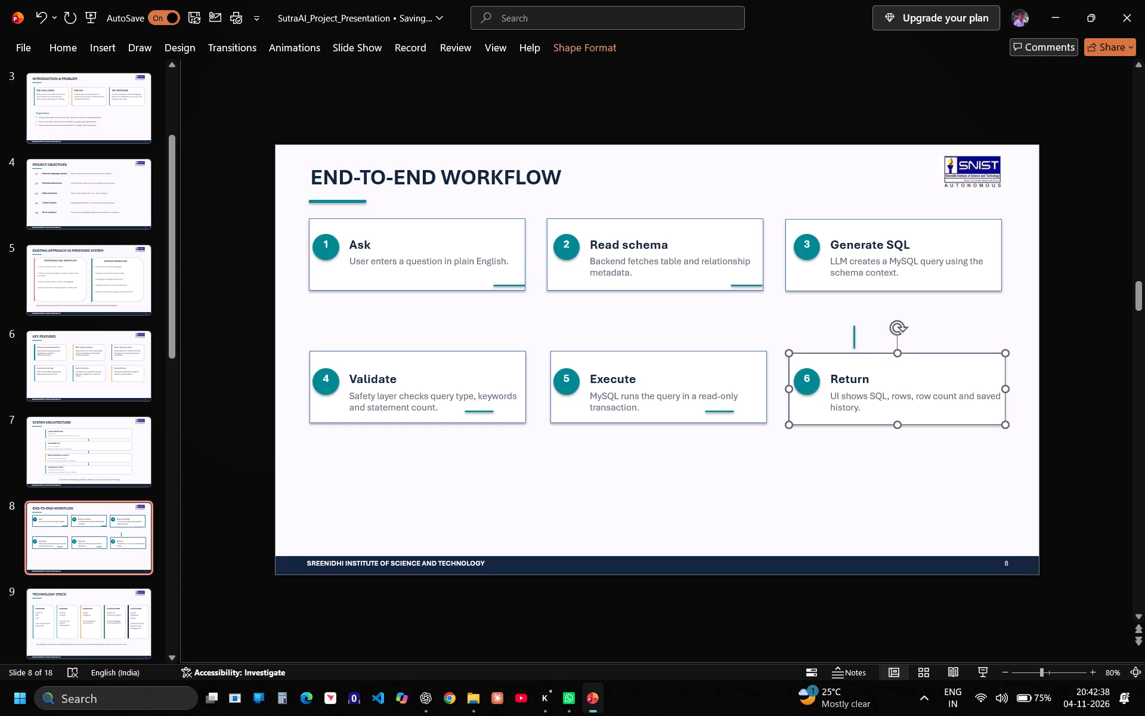
Nudge the Execute and Validate rectangles slightly down to line up with the Return rectangle.
click(661, 370)
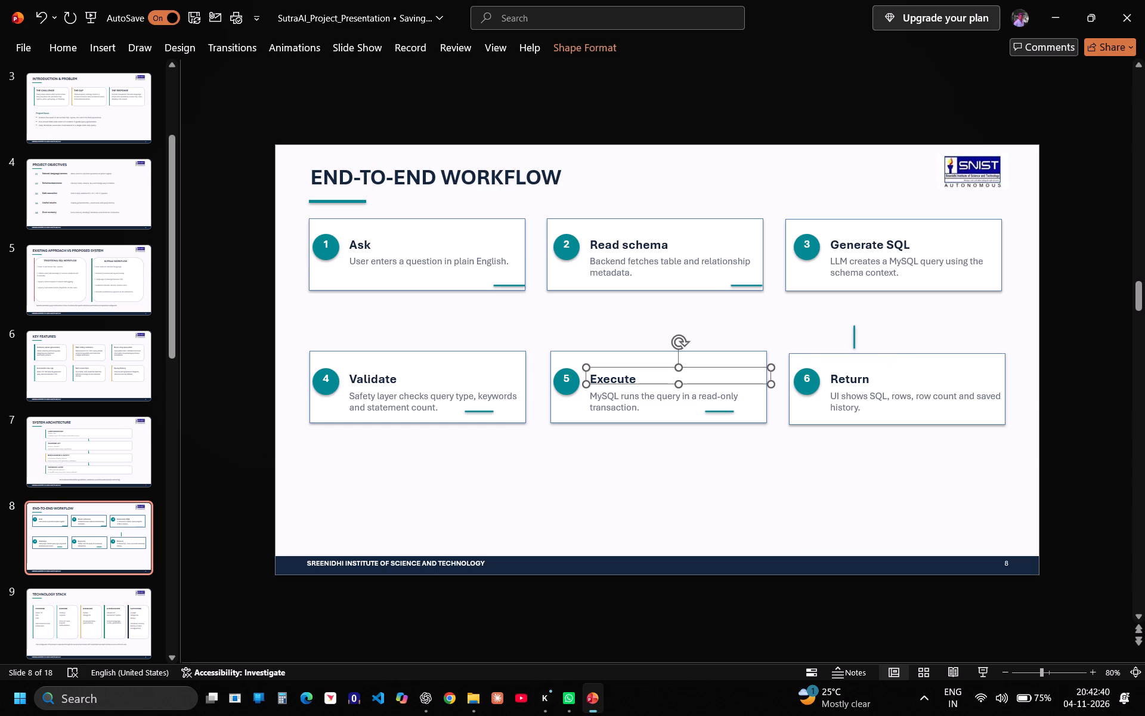
click(646, 350)
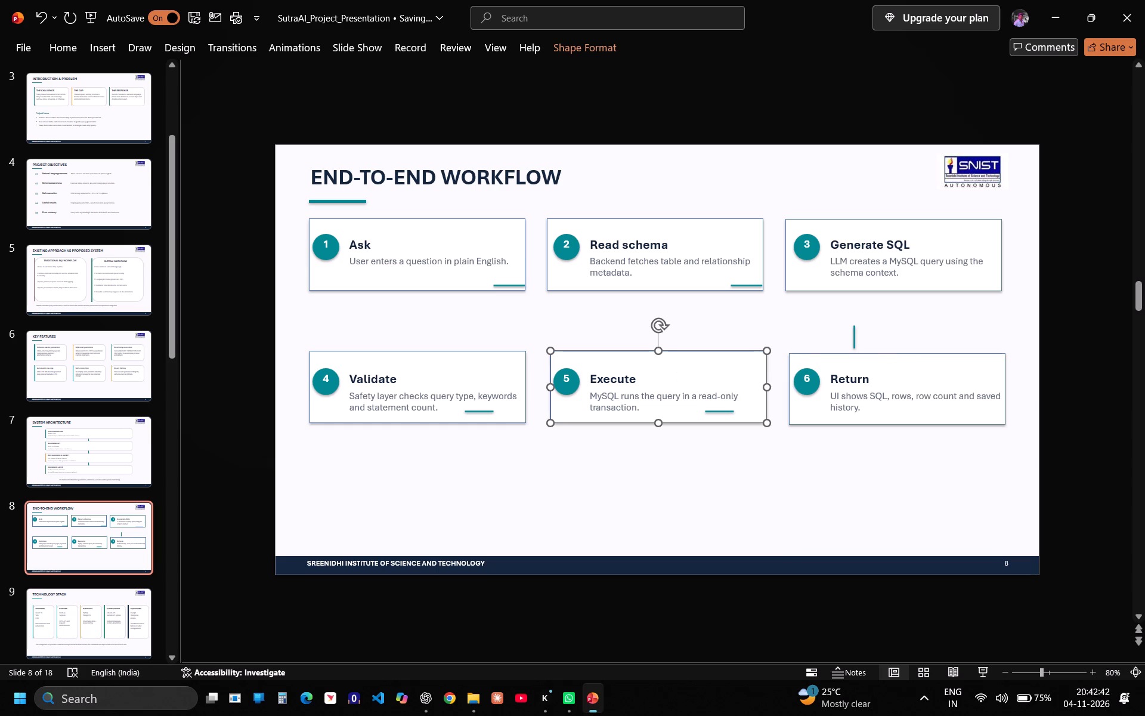
key(Down)
key(Down)
key(Down)
key(Down)
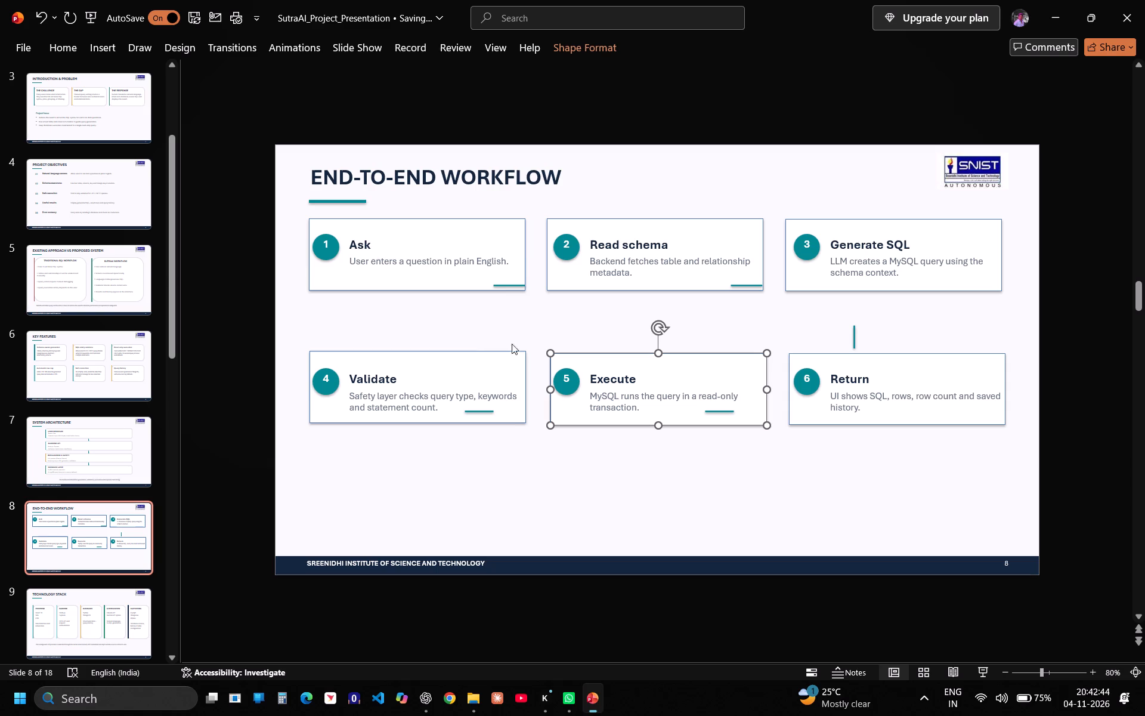
click(454, 354)
key(Down)
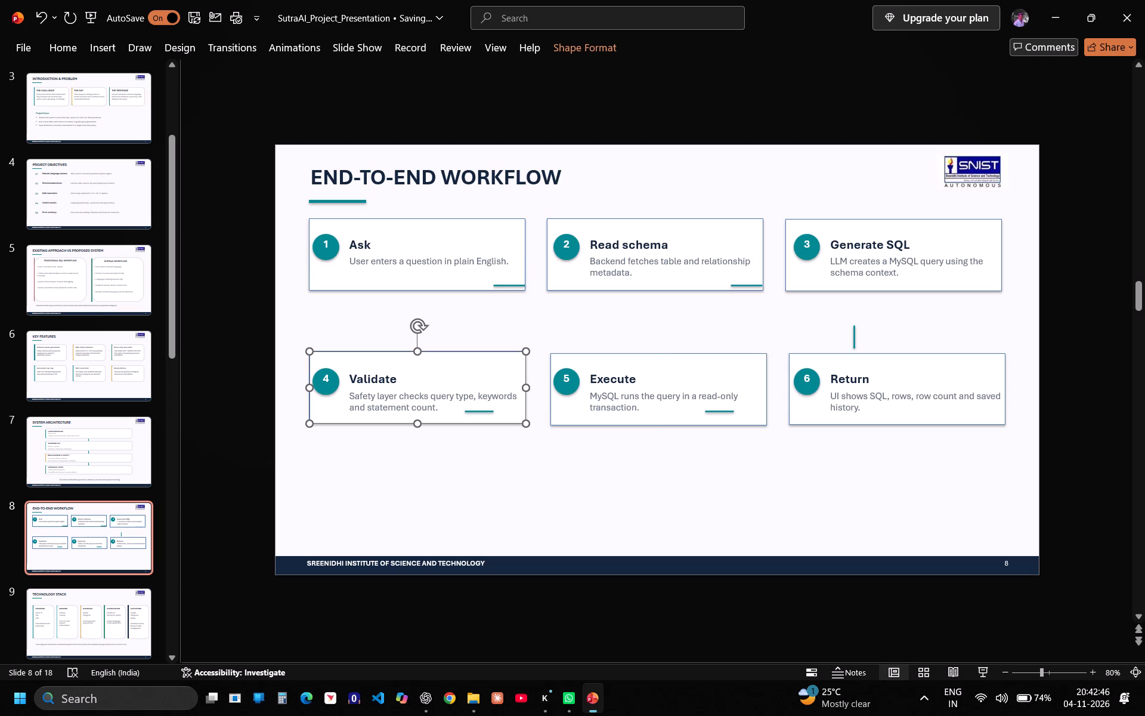
key(Down)
key(Down)
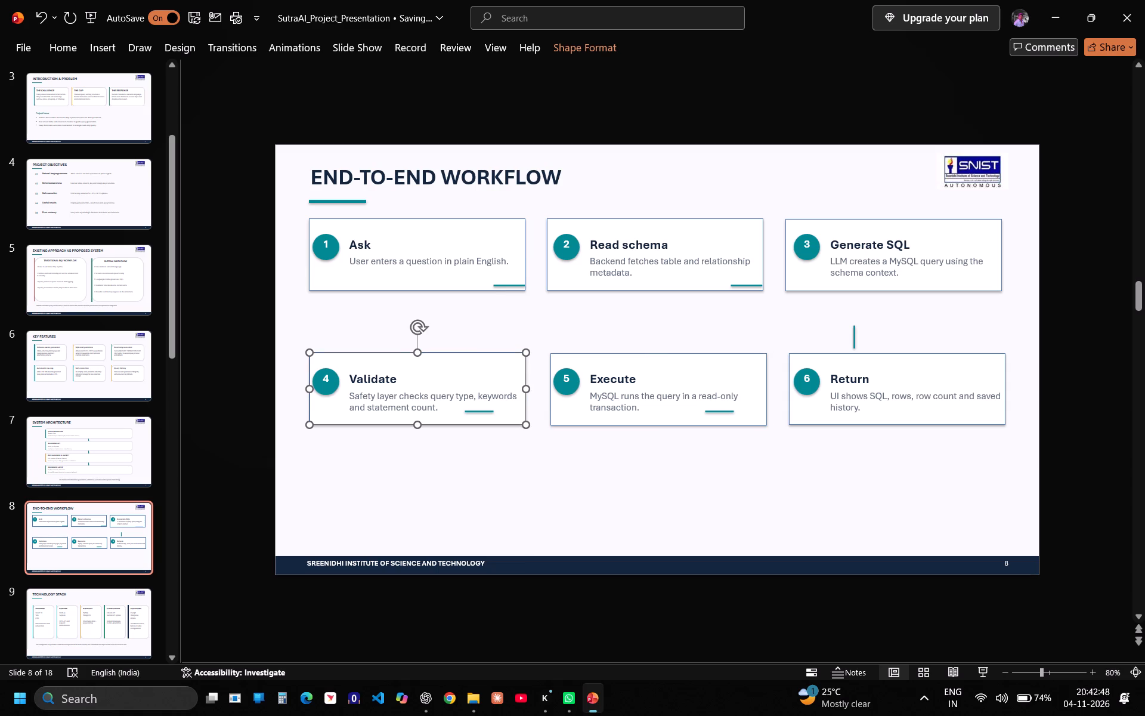
Delete the short teal lines in the Ask, Read schema, Validate and Execute cards and the vertical one above Return.
click(513, 282)
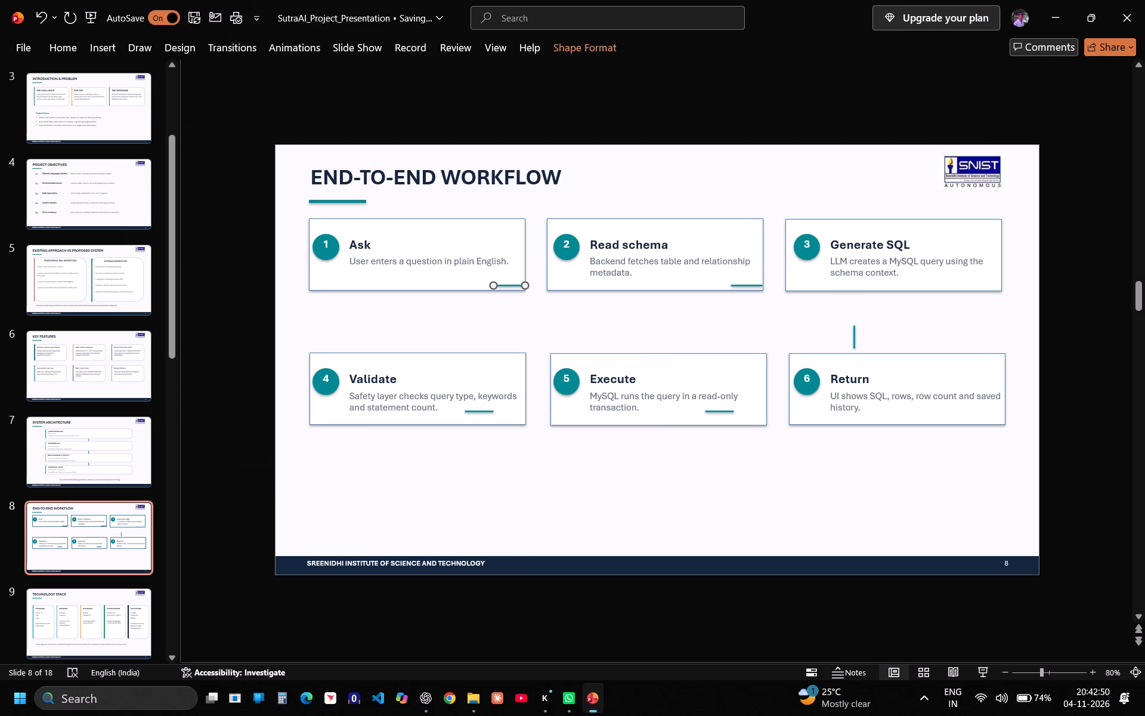
key(Delete)
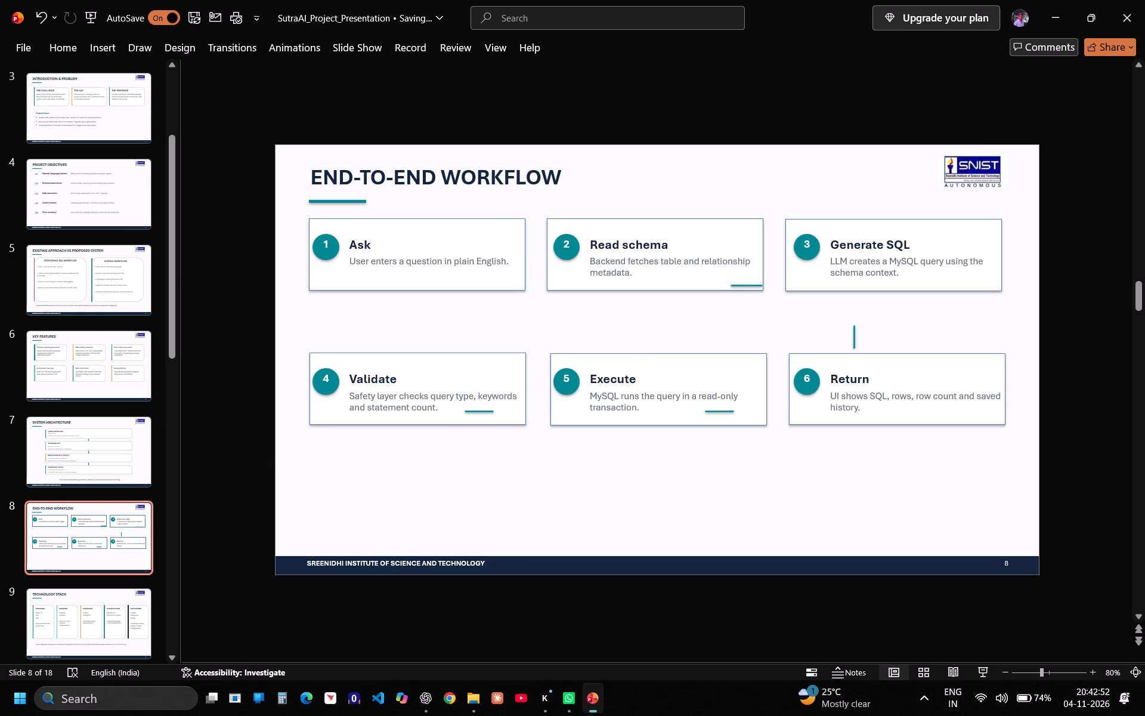
click(734, 285)
key(Delete)
click(482, 408)
key(Delete)
click(728, 410)
key(Delete)
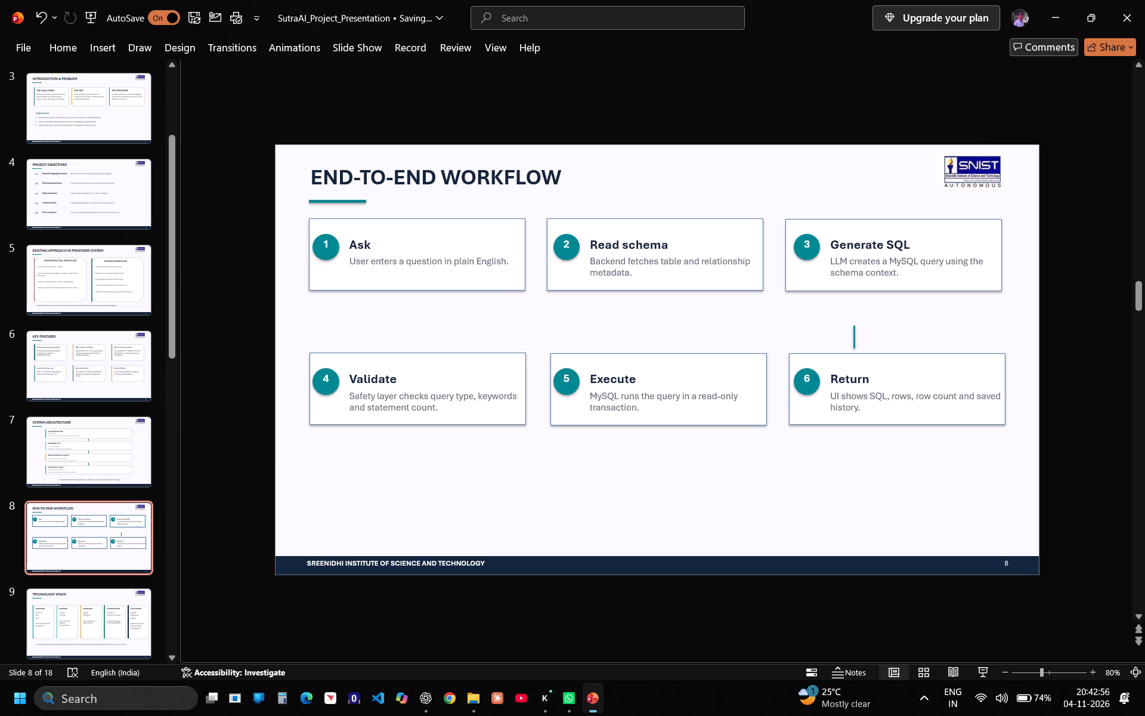
click(853, 334)
key(Delete)
Move on to slide 9, Technology Stack.
scroll(818, 349, down, 1)
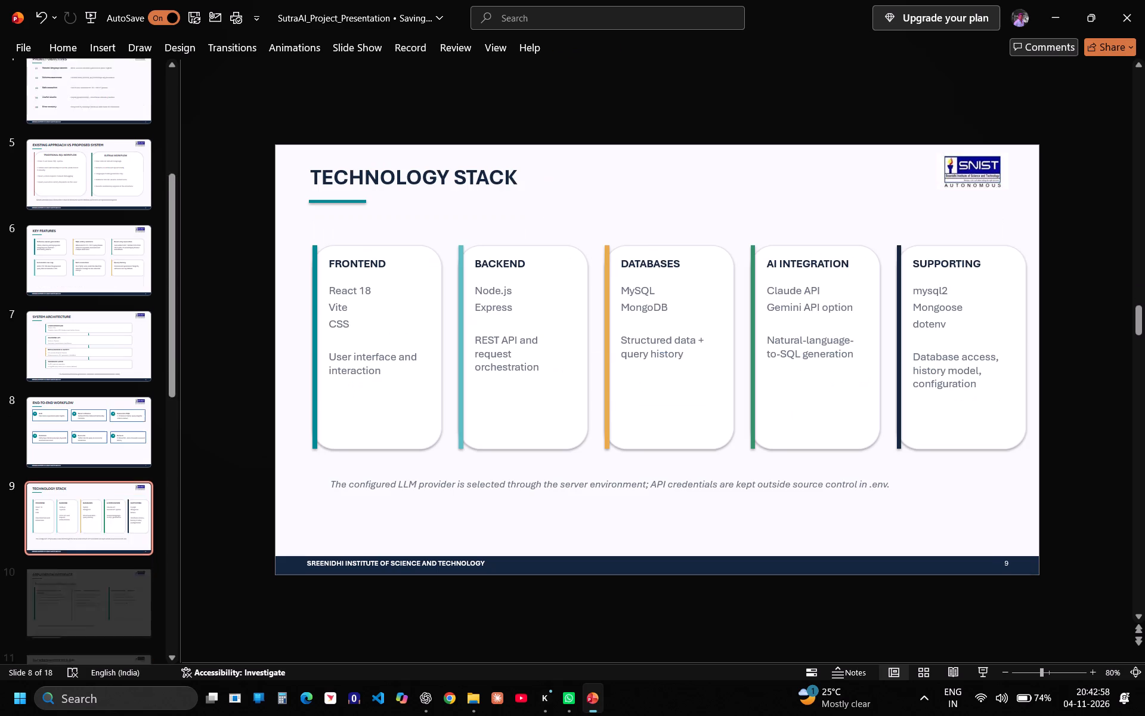
scroll(805, 350, up, 1)
scroll(805, 350, down, 1)
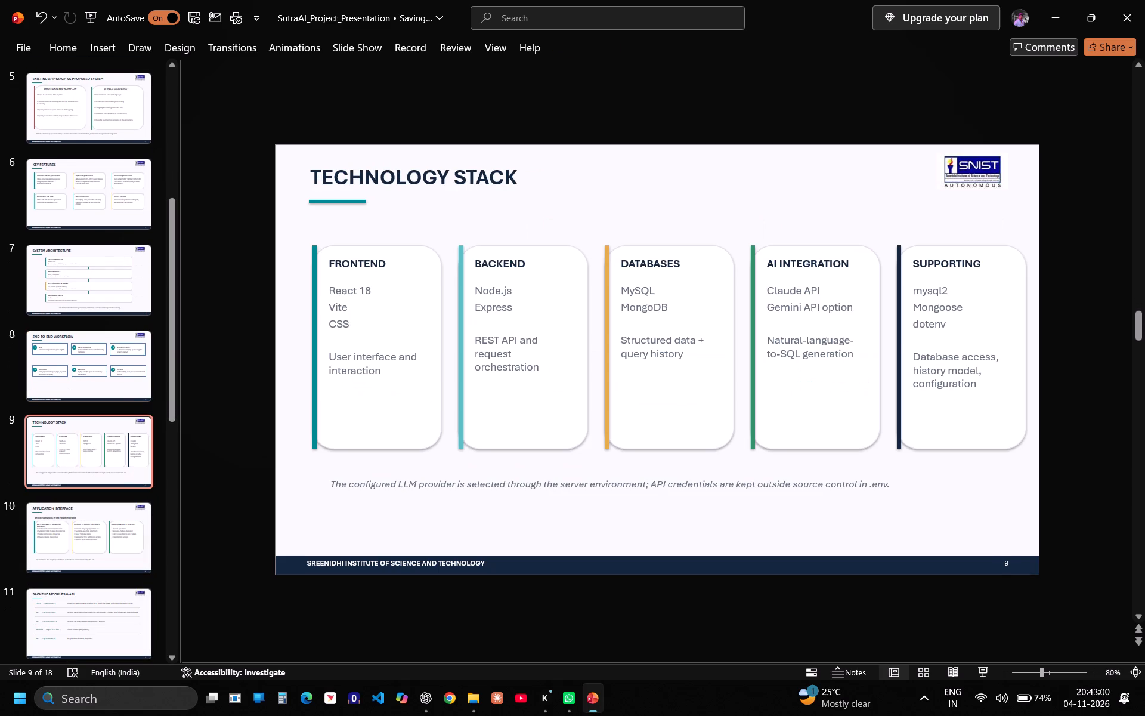